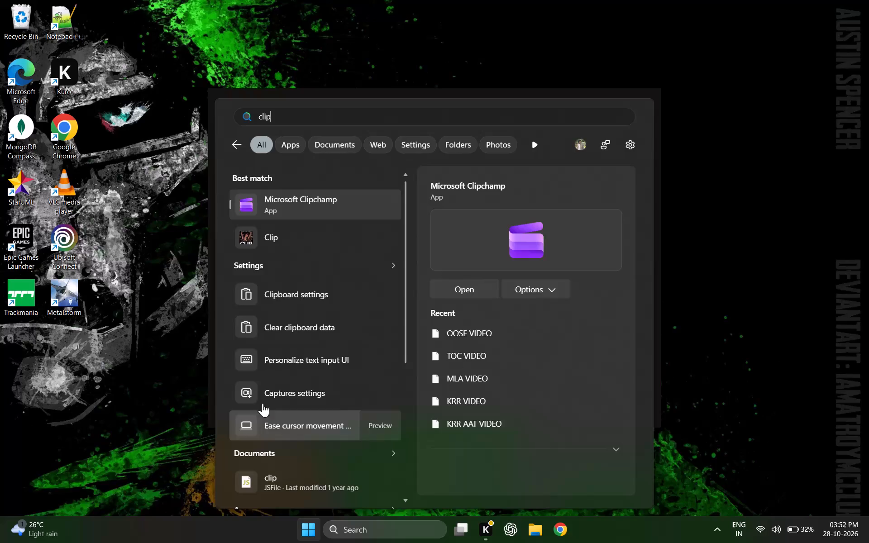
Launch Microsoft Clipchamp from the search results.
left_click(323, 205)
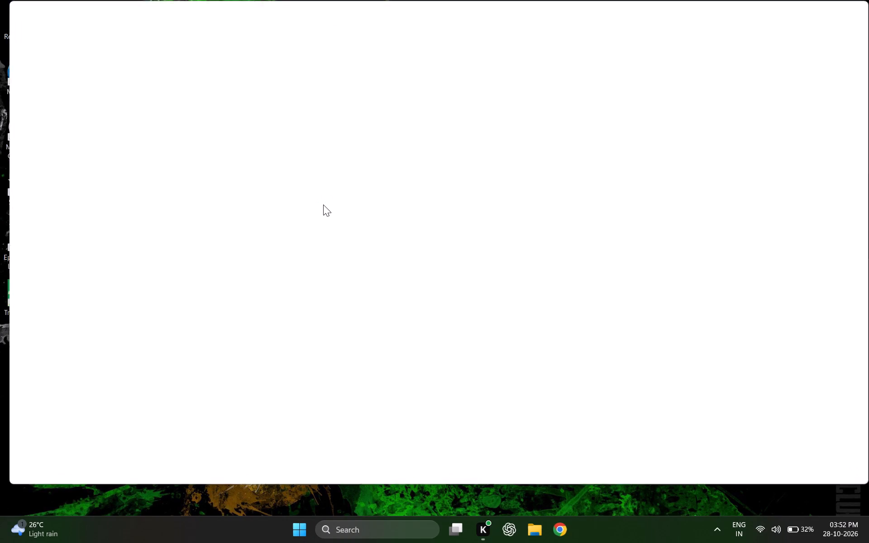
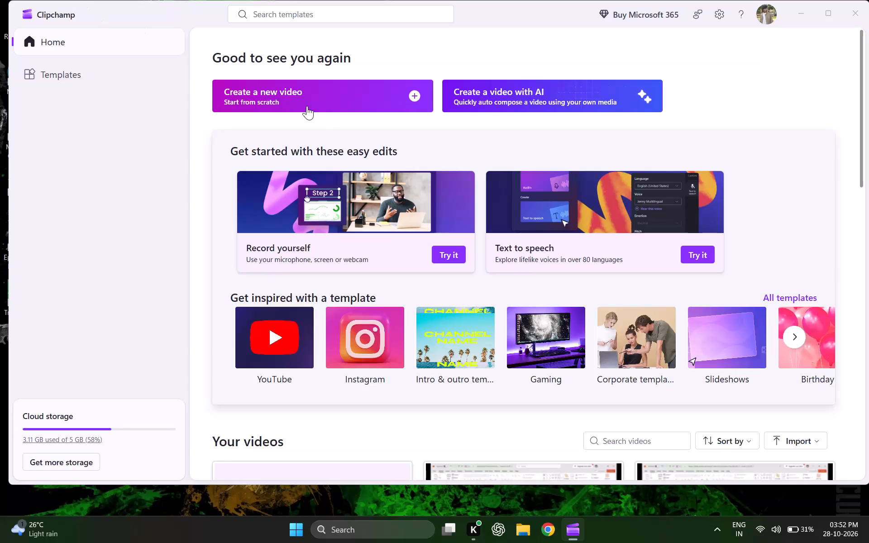
Create a new video project from scratch.
left_click(335, 103)
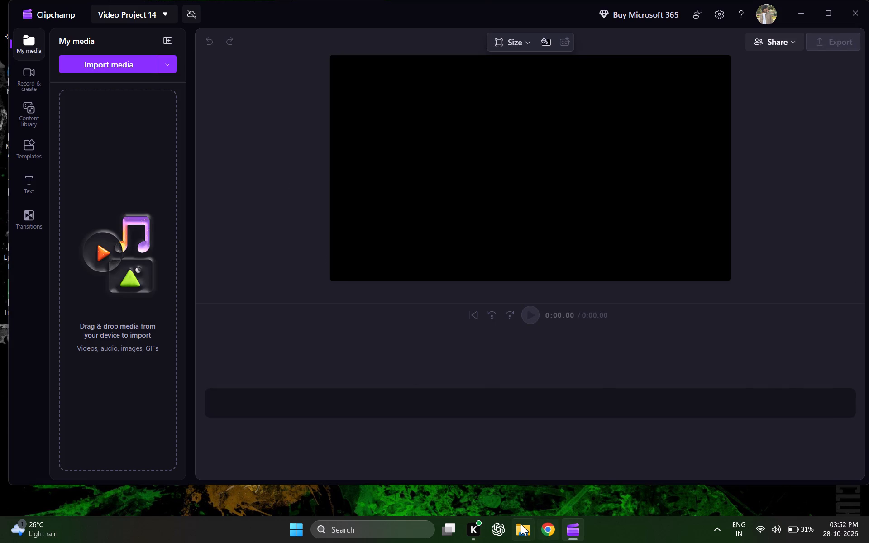
In File Explorer, open the battery degradation presentation from I A R E > AAT-2 > SFDF in PowerPoint and enable editing.
left_click(521, 524)
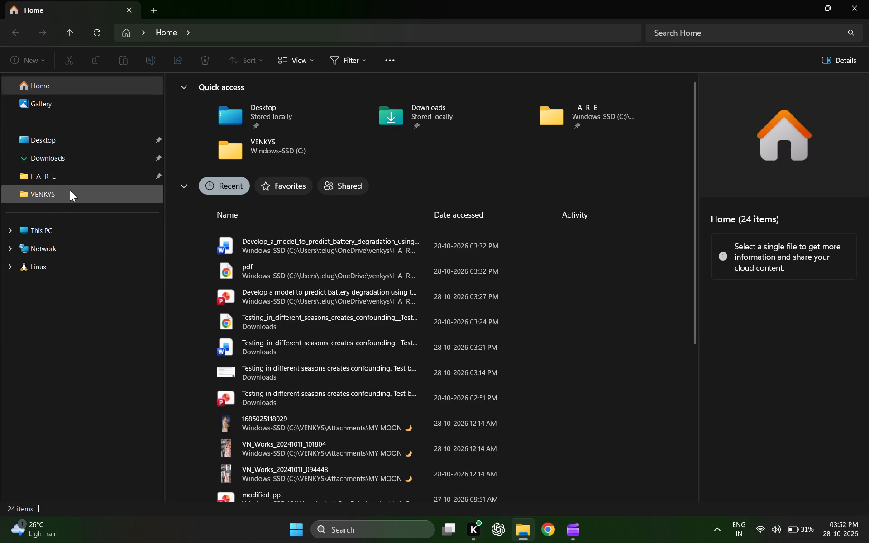
left_click(74, 172)
double_click(250, 116)
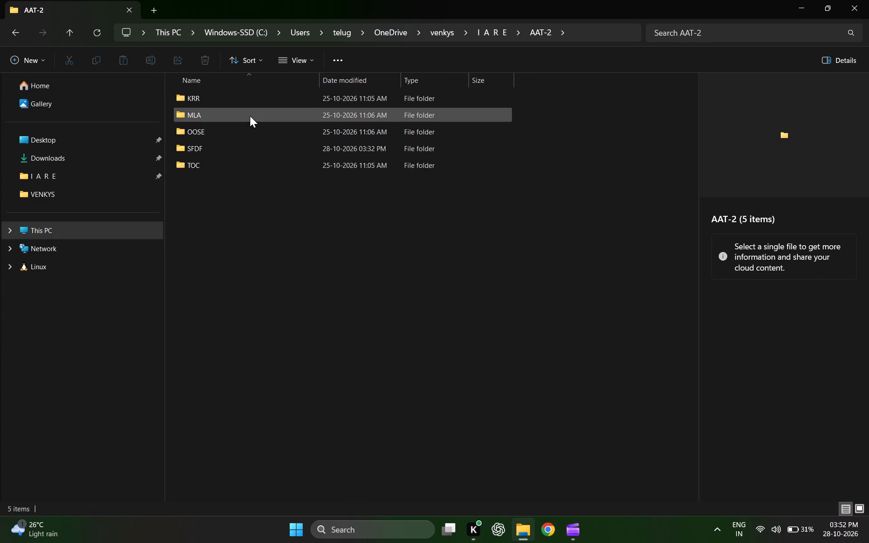
double_click(242, 147)
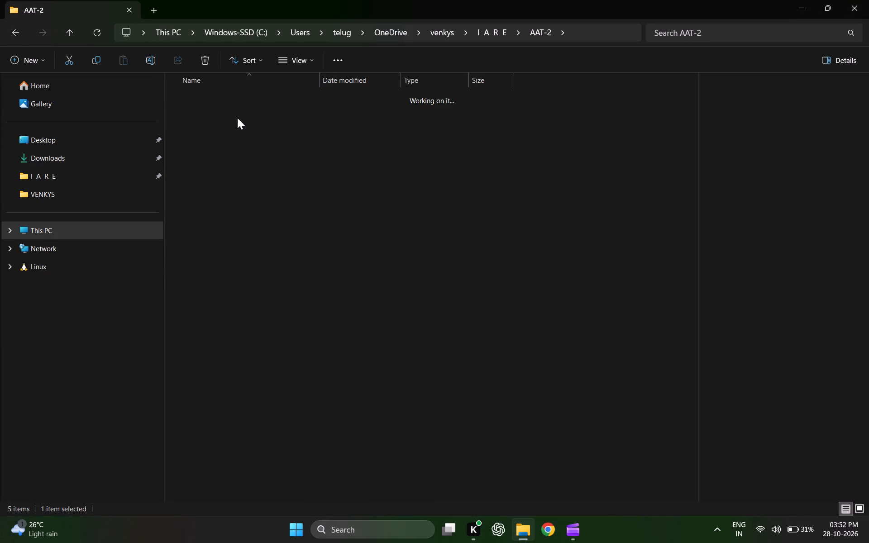
left_click(248, 95)
left_click(248, 95)
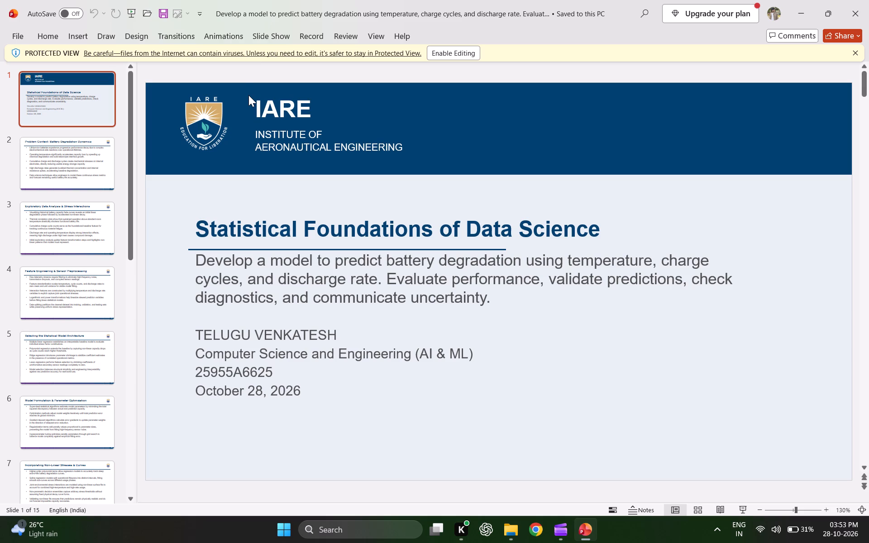
left_click(454, 51)
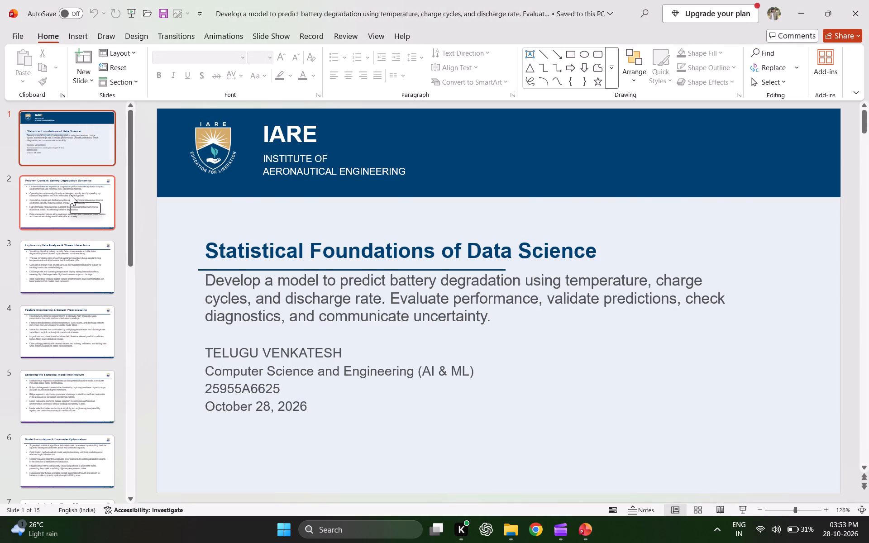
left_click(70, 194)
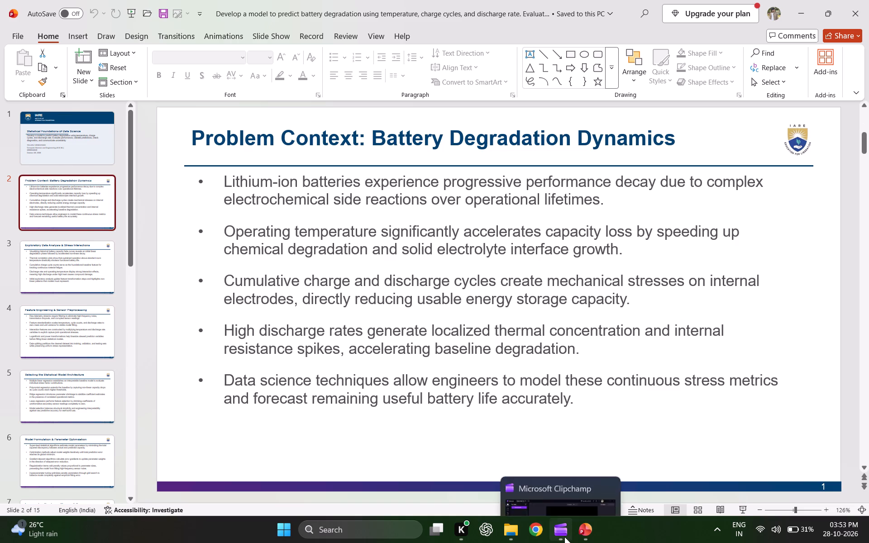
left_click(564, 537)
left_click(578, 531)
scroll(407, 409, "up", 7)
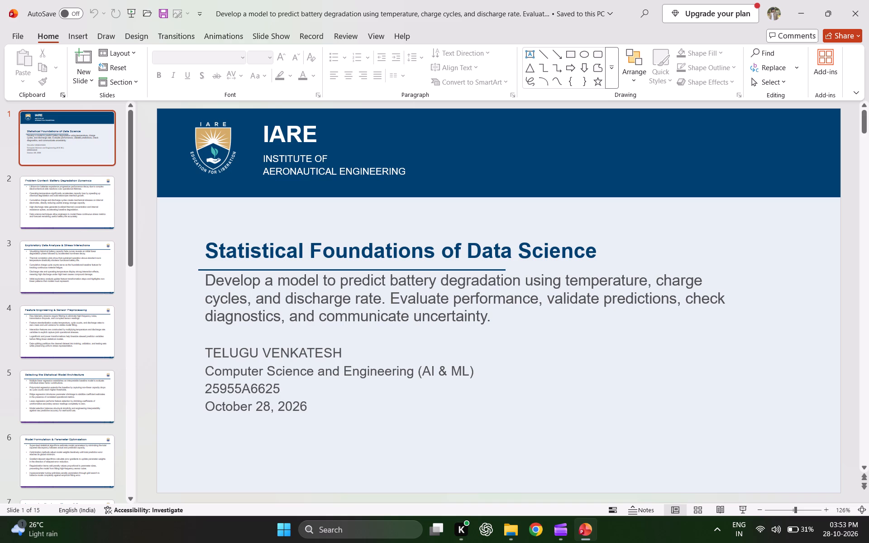
Switch to Clipchamp, open the Screen and camera recorder for the new project, and dismiss the battery notification.
left_click(559, 535)
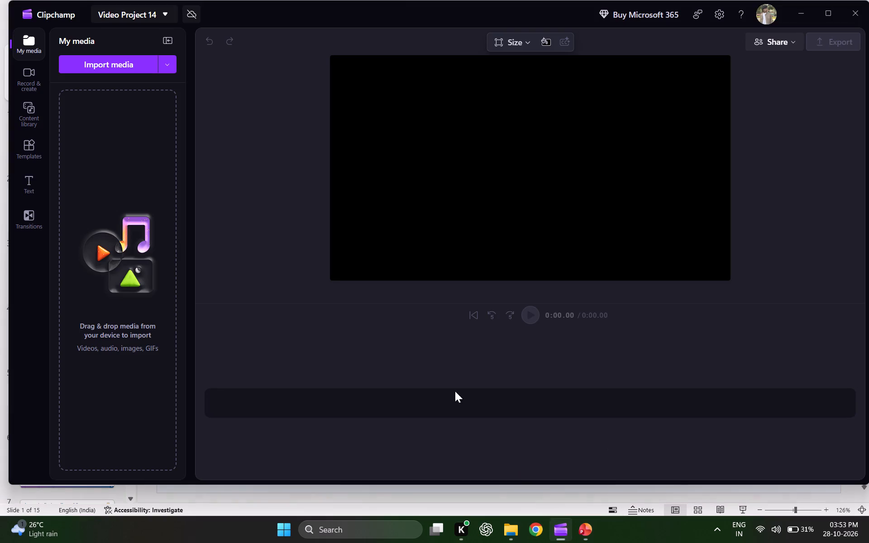
left_click(31, 81)
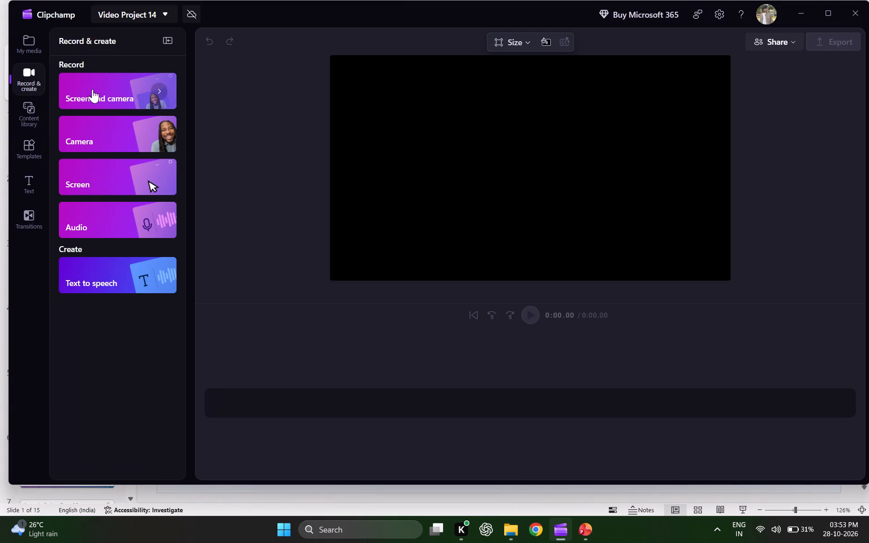
left_click(104, 95)
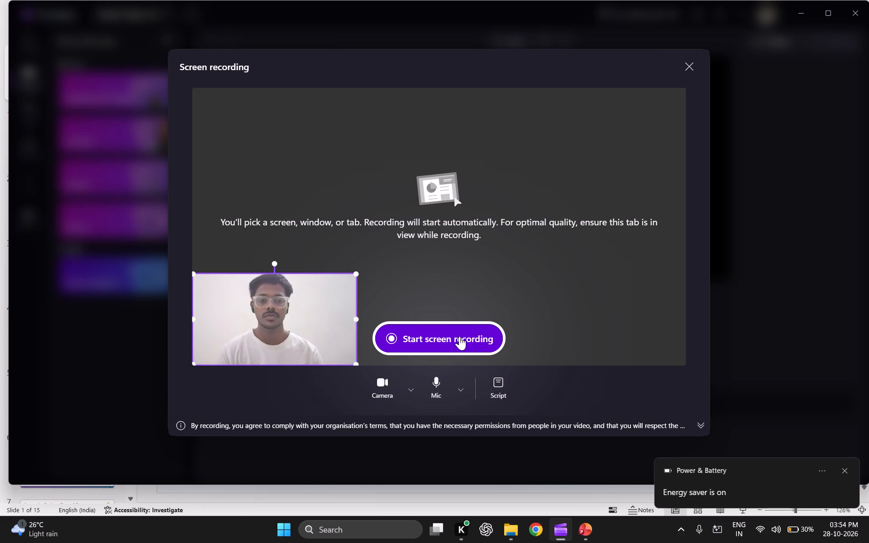
left_click(845, 467)
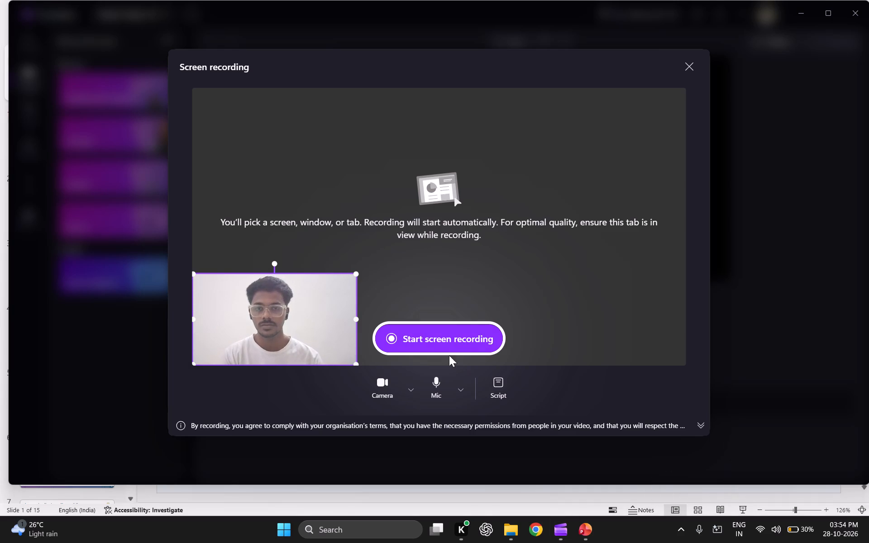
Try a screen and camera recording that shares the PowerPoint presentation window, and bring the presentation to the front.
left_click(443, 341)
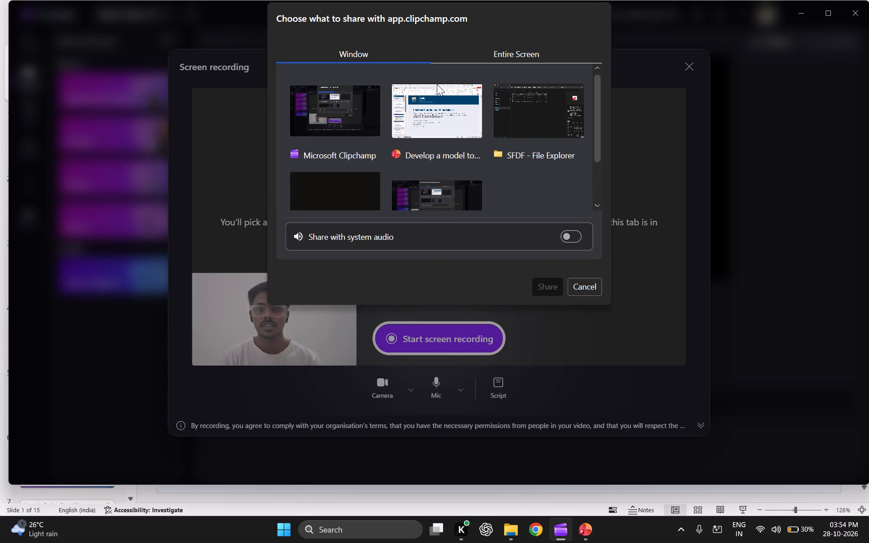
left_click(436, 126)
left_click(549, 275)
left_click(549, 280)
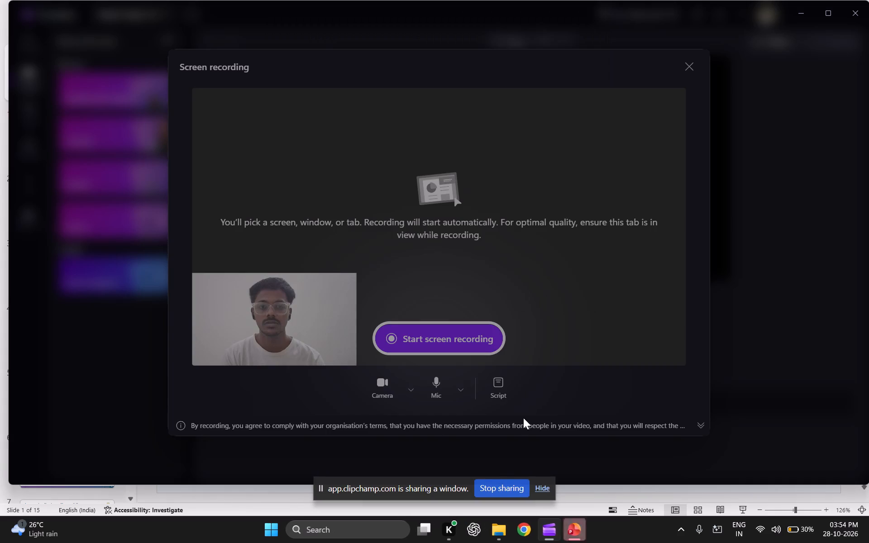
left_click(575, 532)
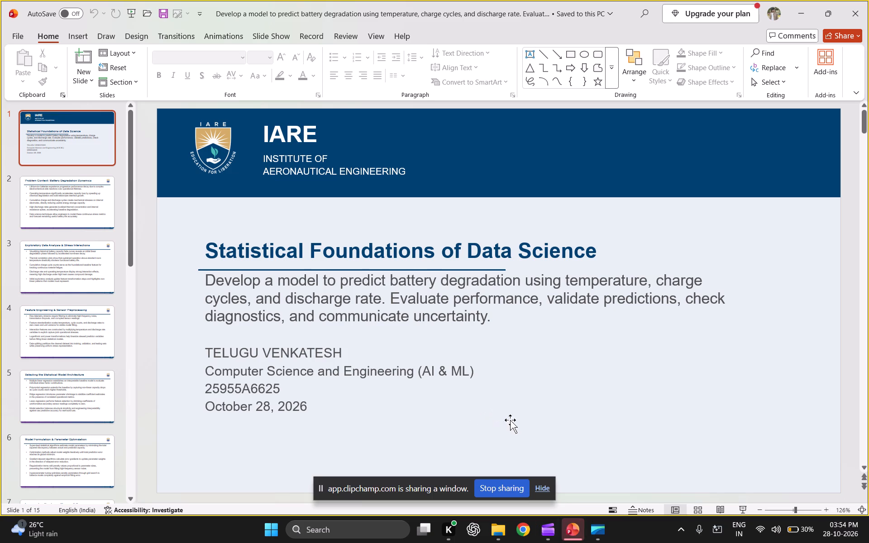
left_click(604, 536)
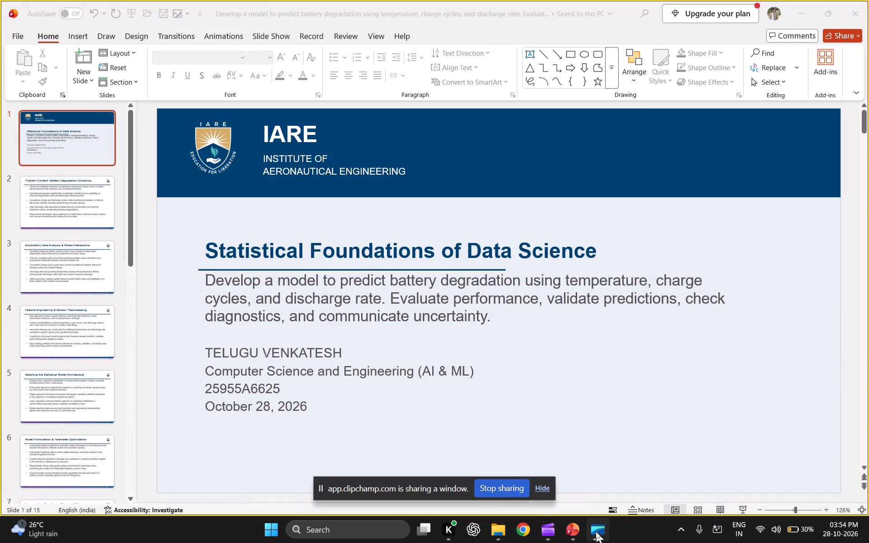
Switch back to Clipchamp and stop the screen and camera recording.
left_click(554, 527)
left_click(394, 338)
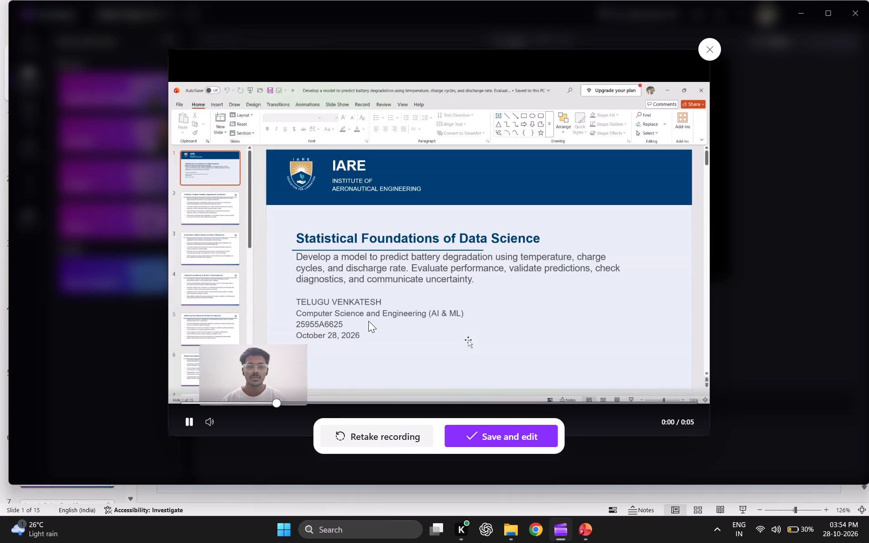
Turn on Bluetooth and turn off Energy saver in the Windows quick settings.
left_click(779, 521)
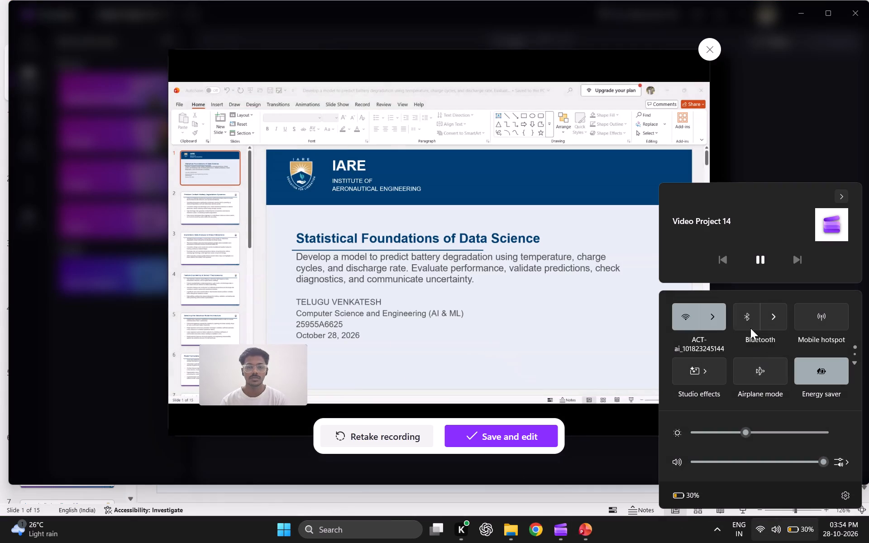
left_click(745, 323)
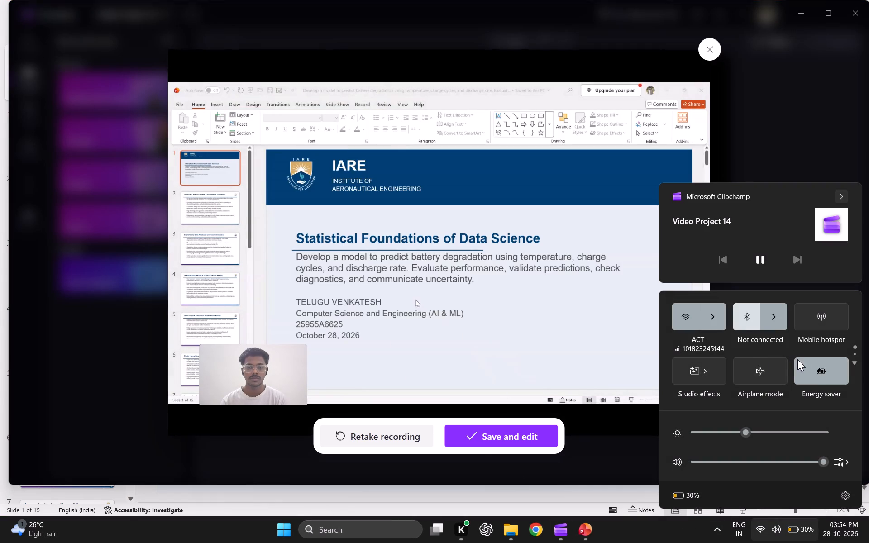
left_click(813, 376)
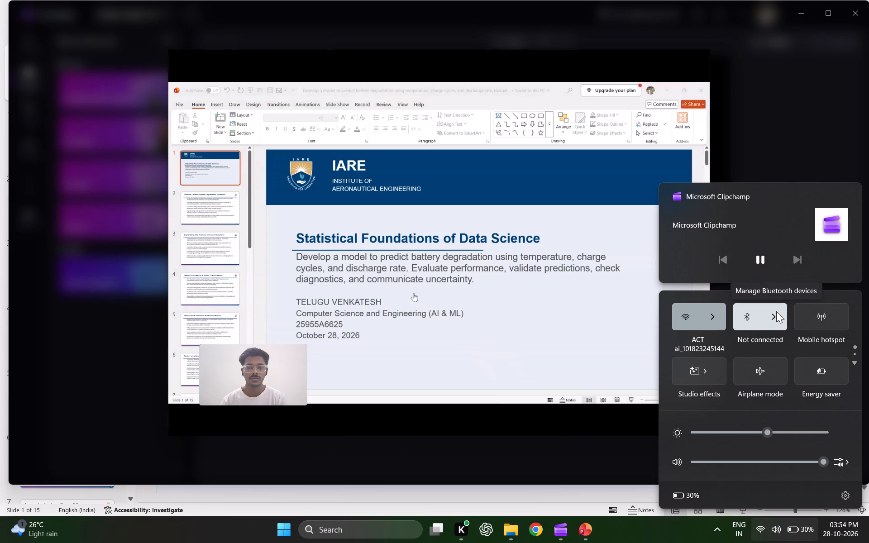
Try to connect the paired Noise Buds N1 Pro over Bluetooth, and close the quick settings.
left_click(776, 311)
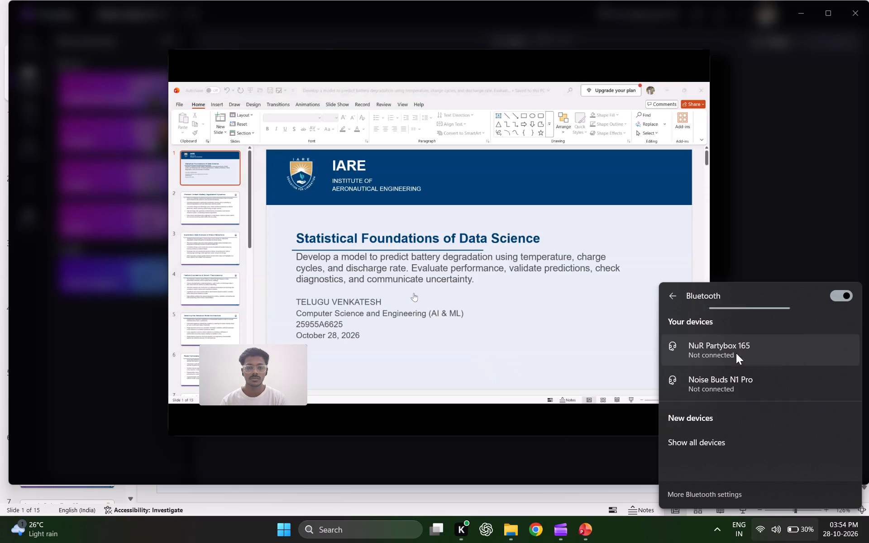
left_click(726, 381)
left_click(678, 295)
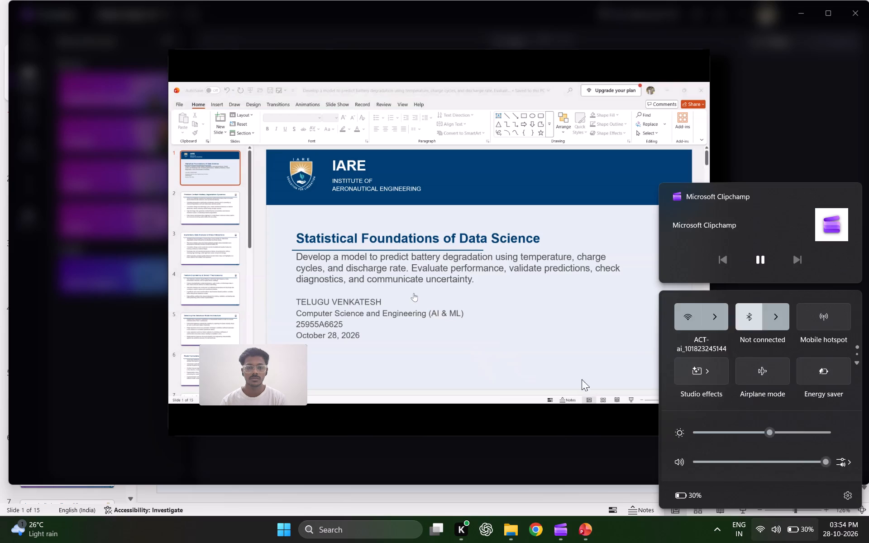
left_click(563, 380)
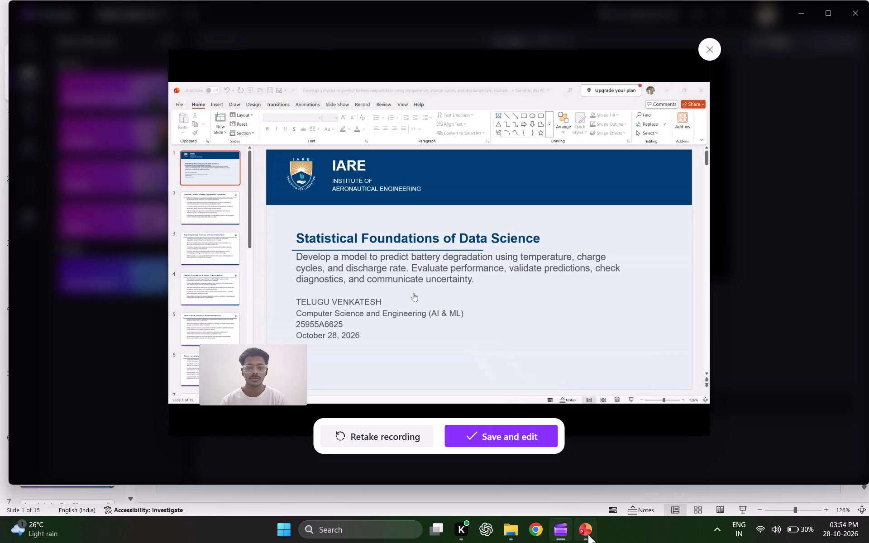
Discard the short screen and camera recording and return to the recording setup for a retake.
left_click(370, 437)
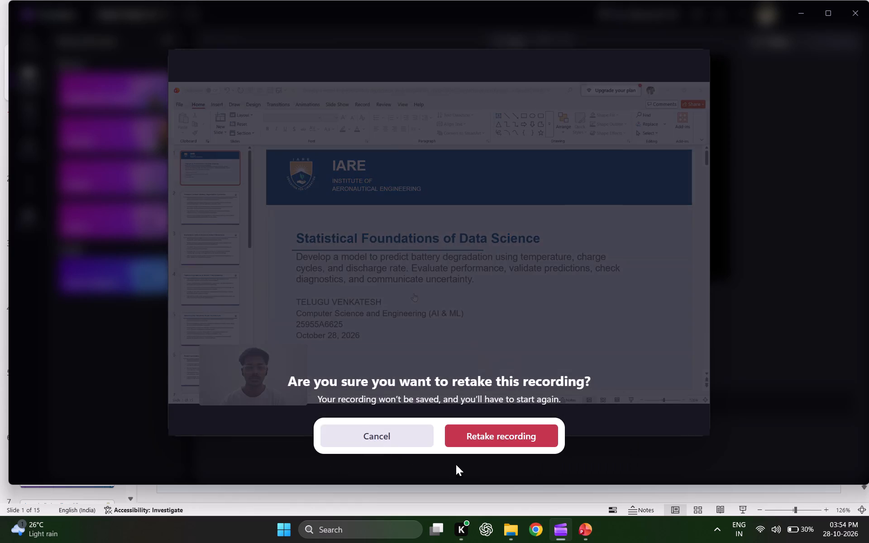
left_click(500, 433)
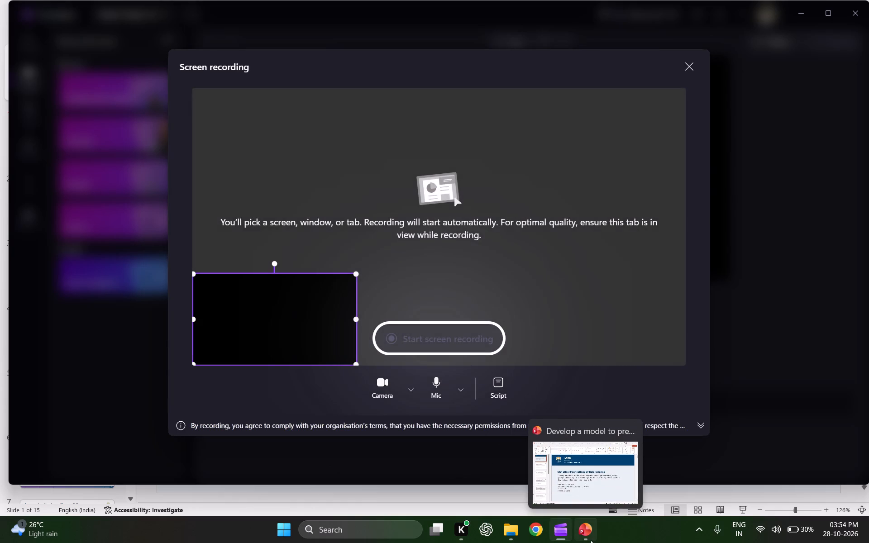
Switch to PowerPoint and bring the battery degradation presentation to the front.
left_click(591, 540)
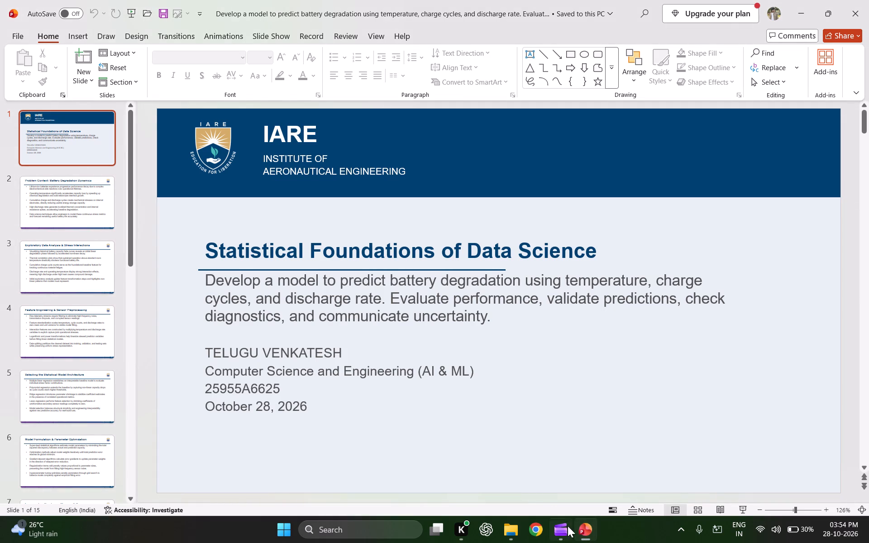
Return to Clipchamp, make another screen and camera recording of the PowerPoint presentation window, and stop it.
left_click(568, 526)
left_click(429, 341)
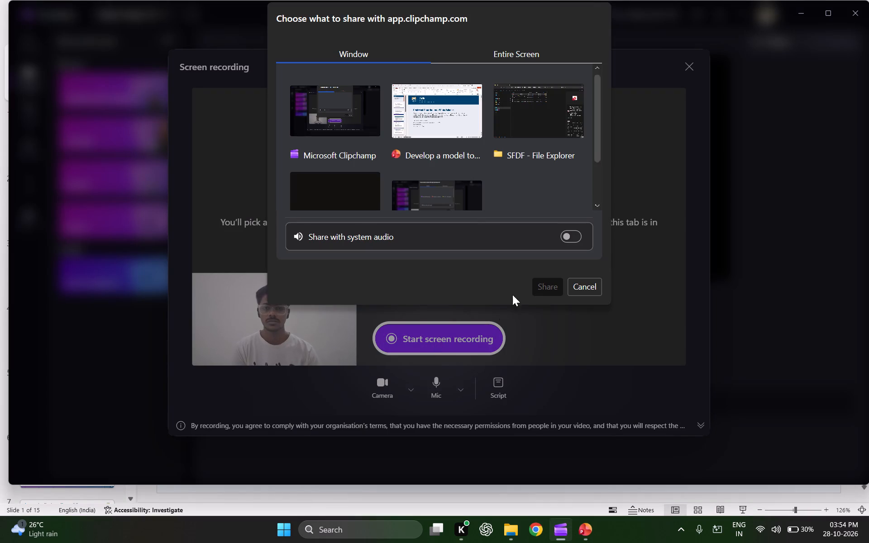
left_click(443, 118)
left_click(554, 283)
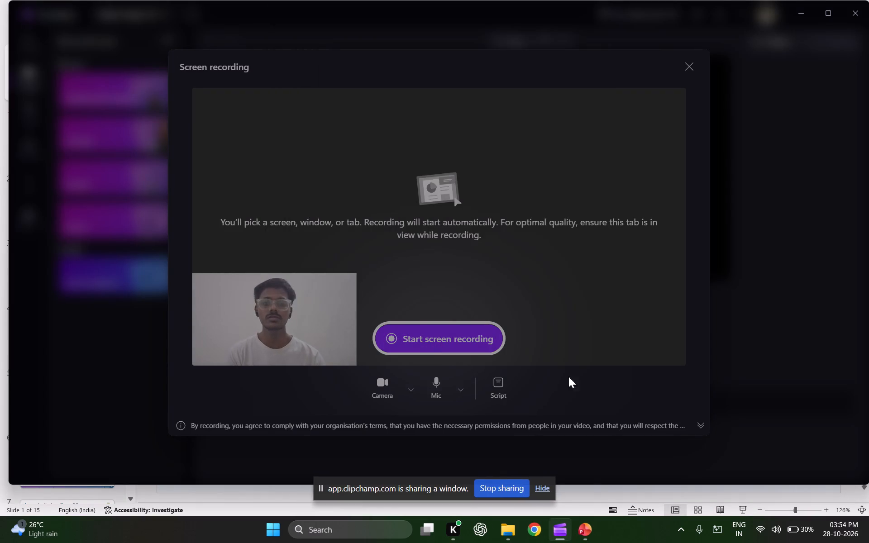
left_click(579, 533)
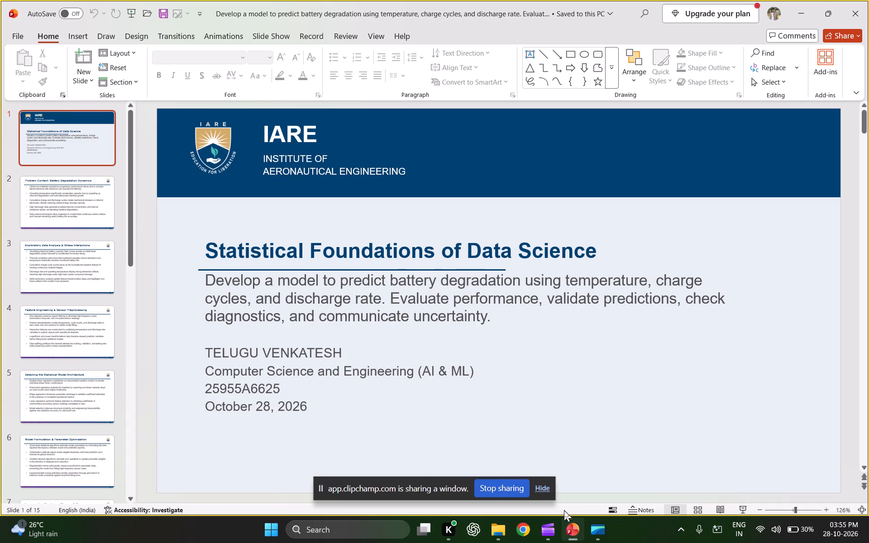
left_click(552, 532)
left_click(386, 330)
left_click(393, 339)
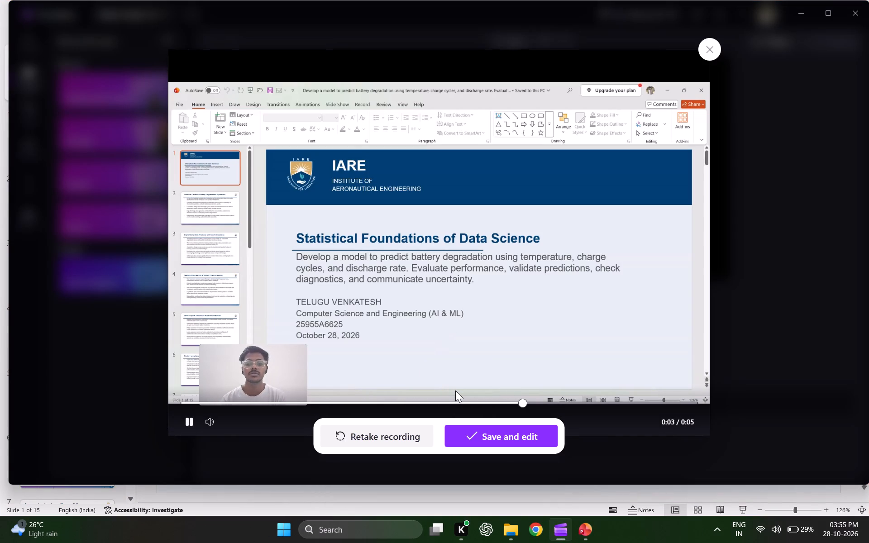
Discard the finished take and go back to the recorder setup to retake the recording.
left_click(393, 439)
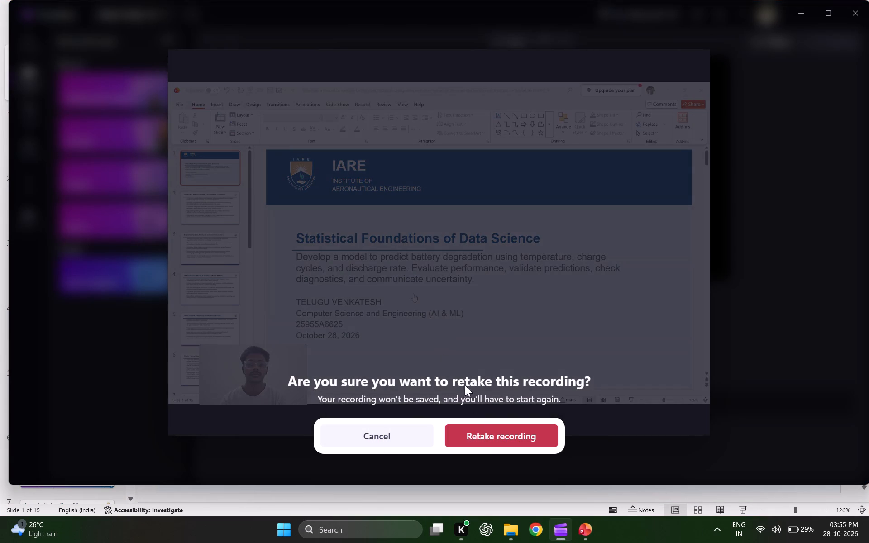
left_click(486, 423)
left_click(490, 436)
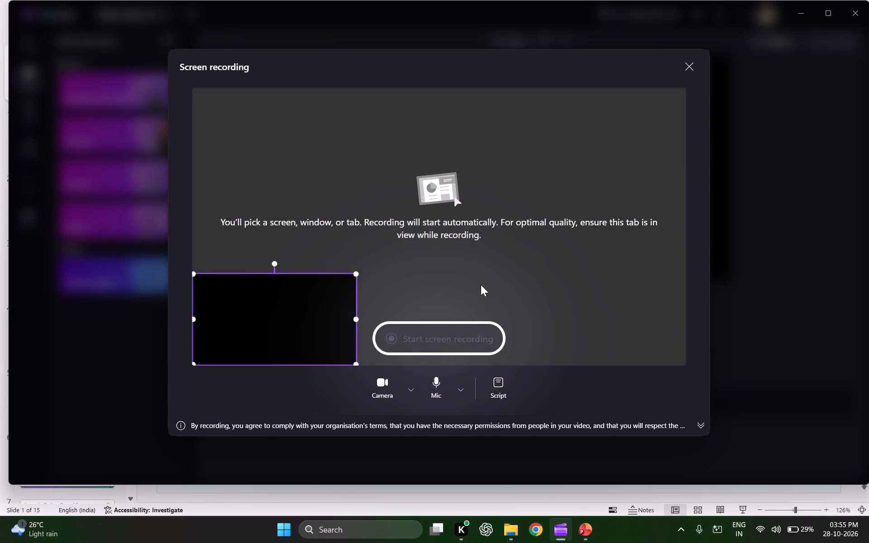
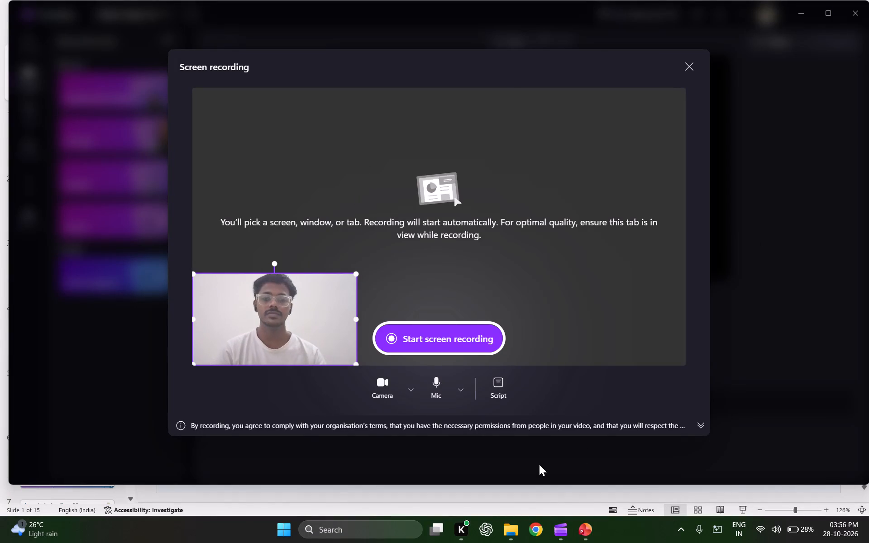
Switch to PowerPoint, look through the battery degradation slides up to Evaluating Model Performance Metrics, and return to the title slide.
left_click(579, 532)
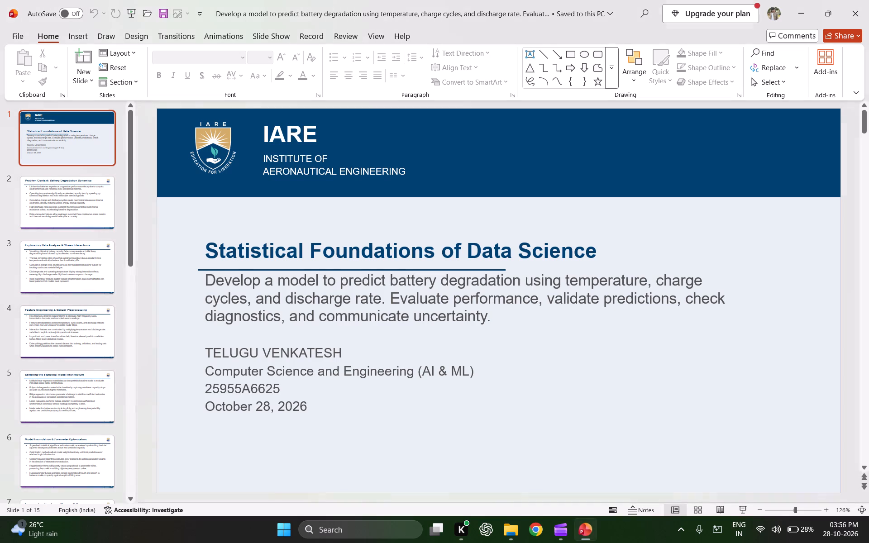
scroll(291, 309, "down", 2)
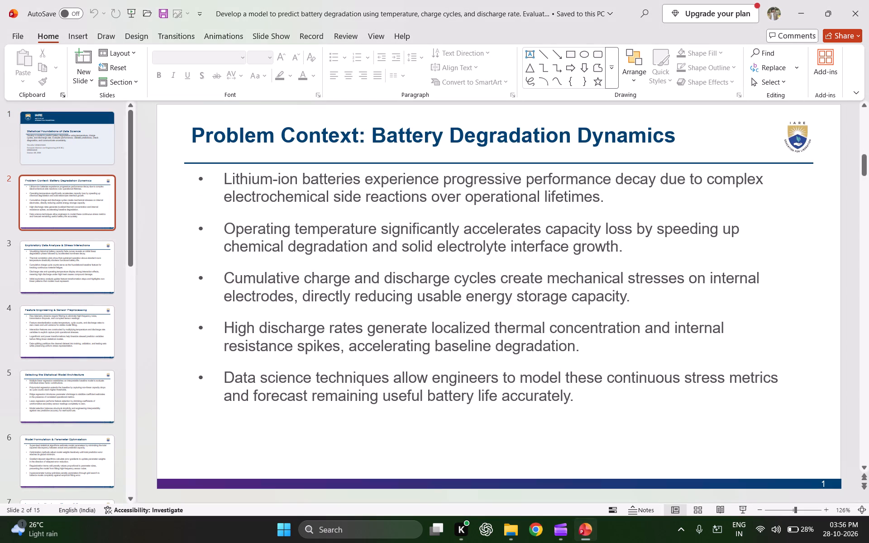
scroll(288, 309, "down", 1)
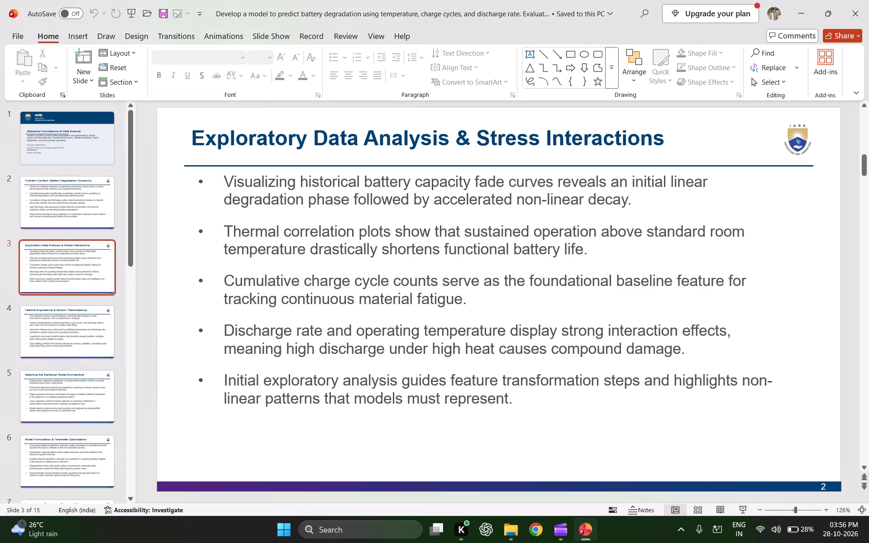
scroll(288, 309, "down", 12)
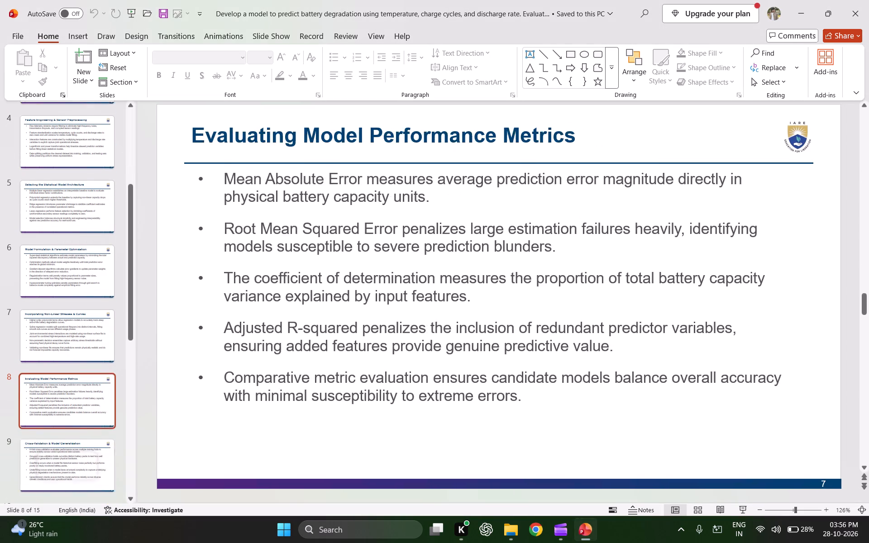
scroll(288, 309, "up", 8)
scroll(178, 236, "up", 2)
scroll(98, 237, "up", 13)
left_click(101, 143)
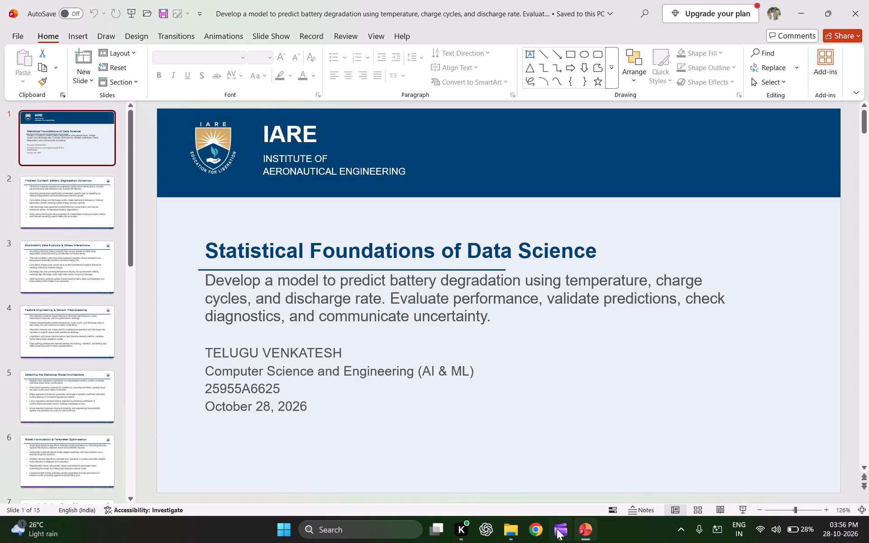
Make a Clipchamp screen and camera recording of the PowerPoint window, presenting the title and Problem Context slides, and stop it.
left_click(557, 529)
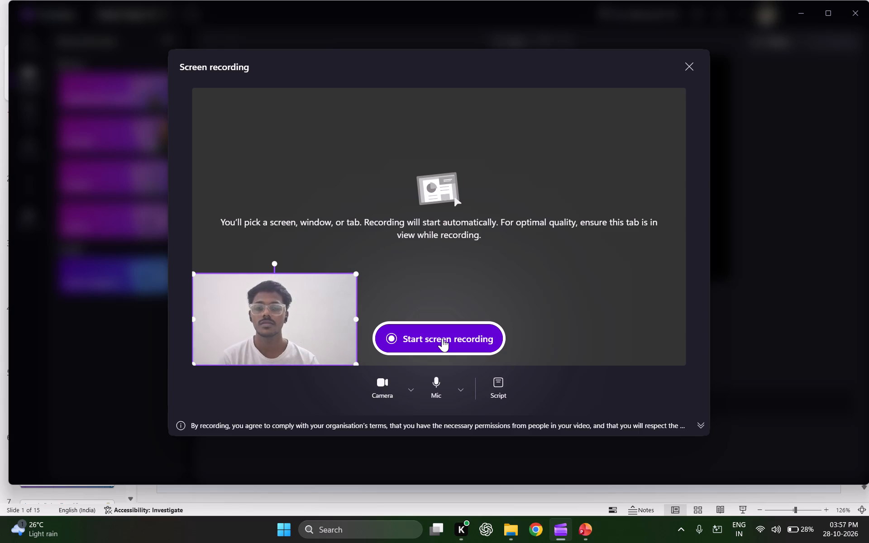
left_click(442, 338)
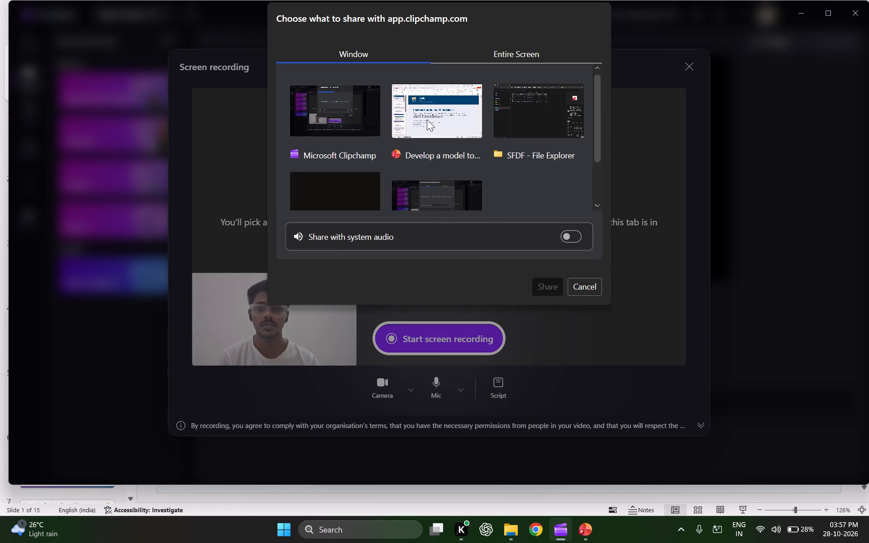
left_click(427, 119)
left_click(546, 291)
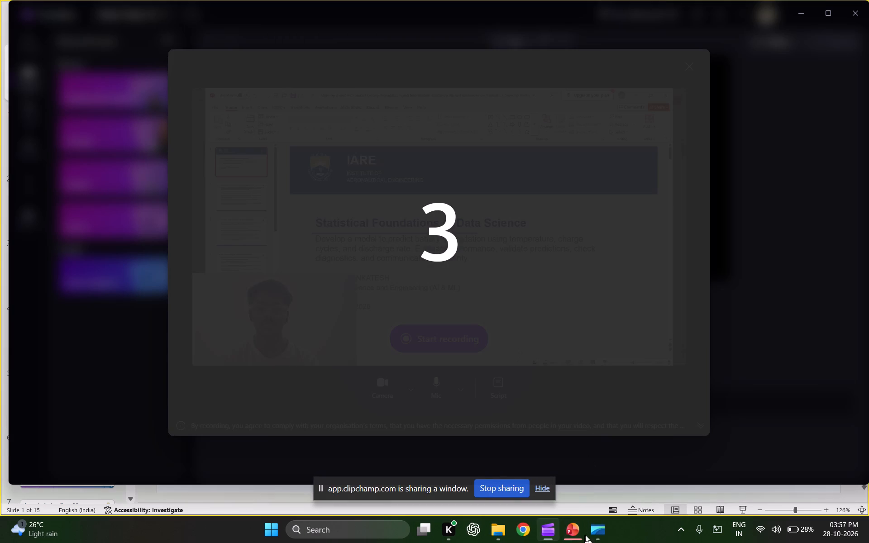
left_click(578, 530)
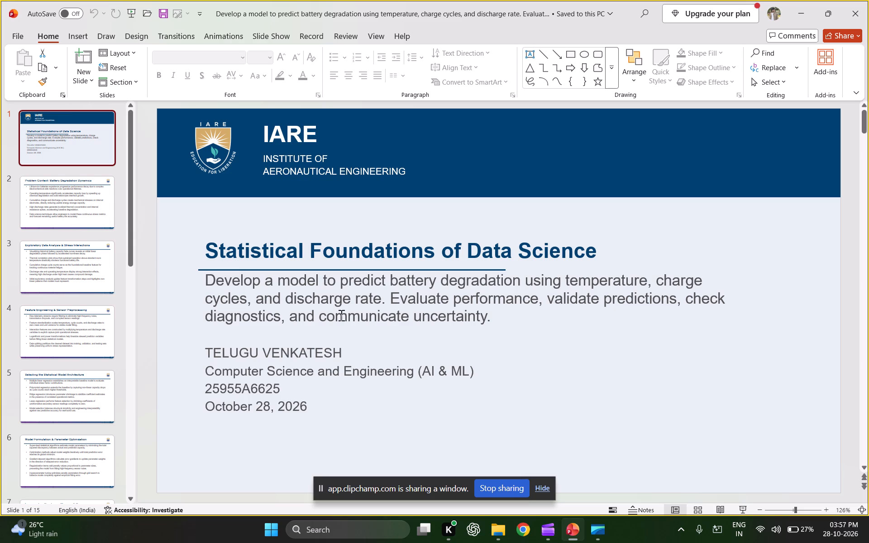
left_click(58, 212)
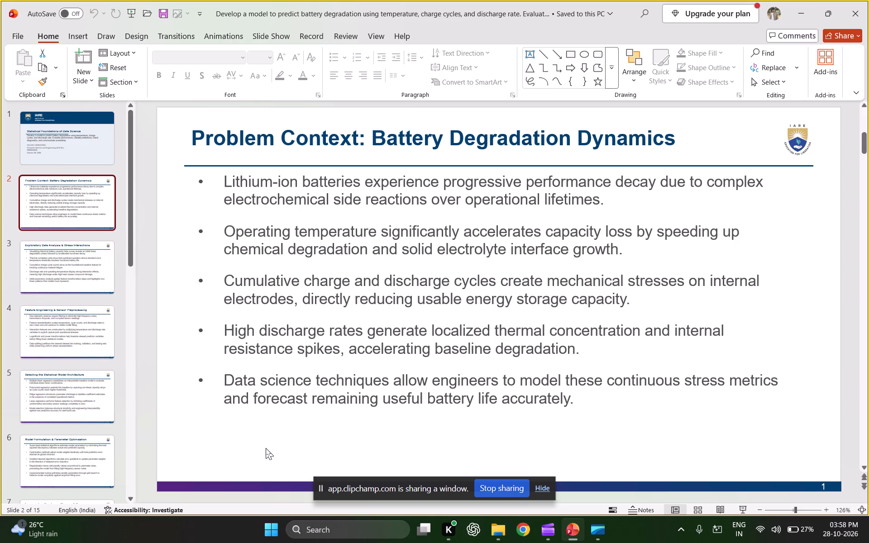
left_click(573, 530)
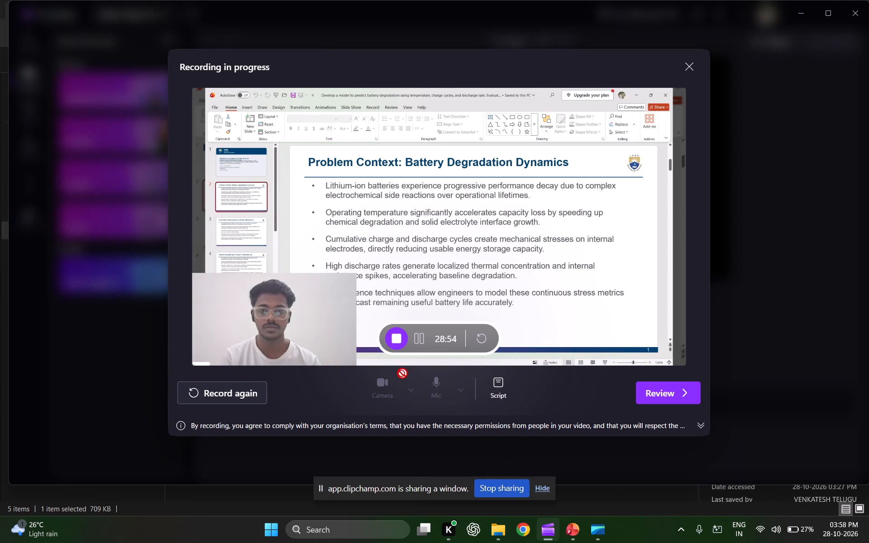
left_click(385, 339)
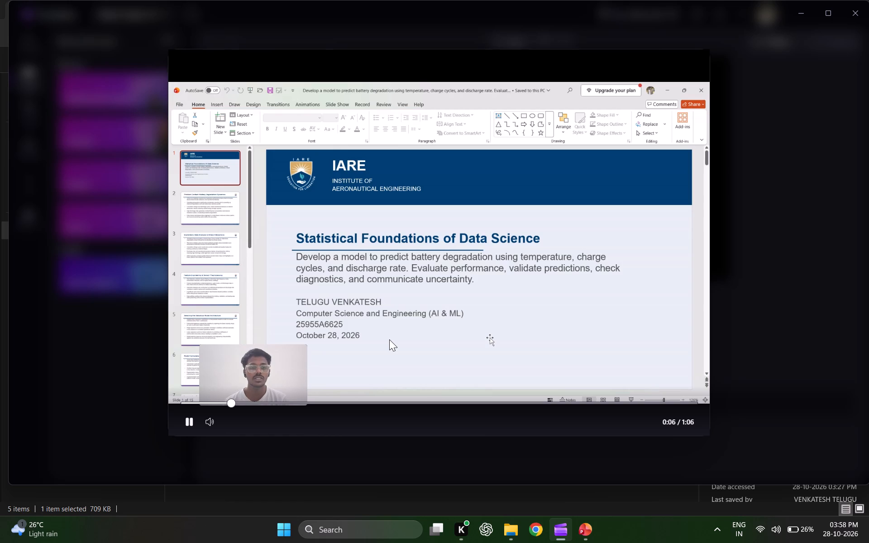
Review the finished take by playing back its Problem Context part from the middle and near the end.
left_click(482, 403)
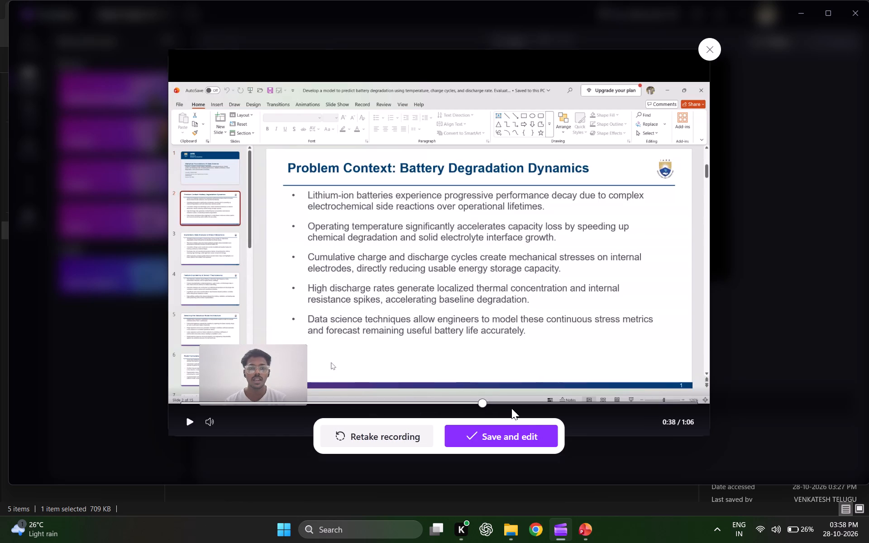
left_click(184, 427)
left_click(186, 425)
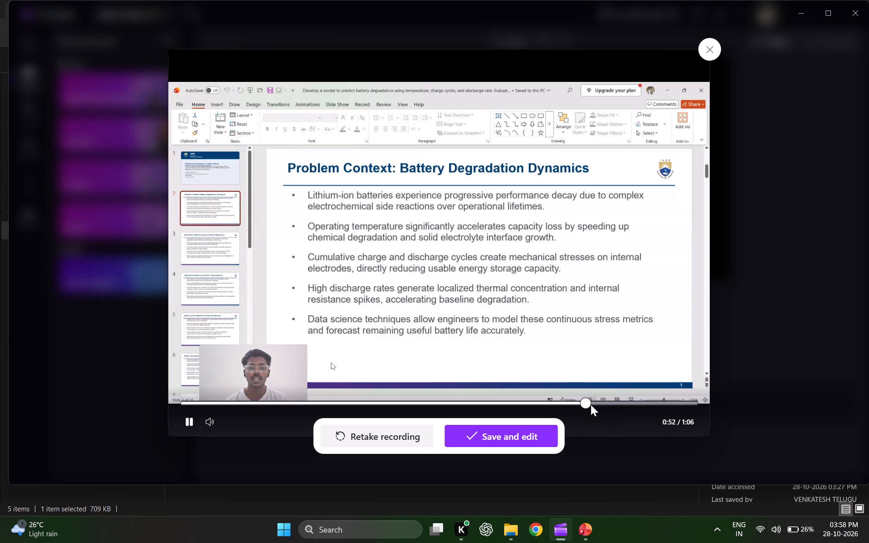
left_click(619, 401)
left_click(188, 418)
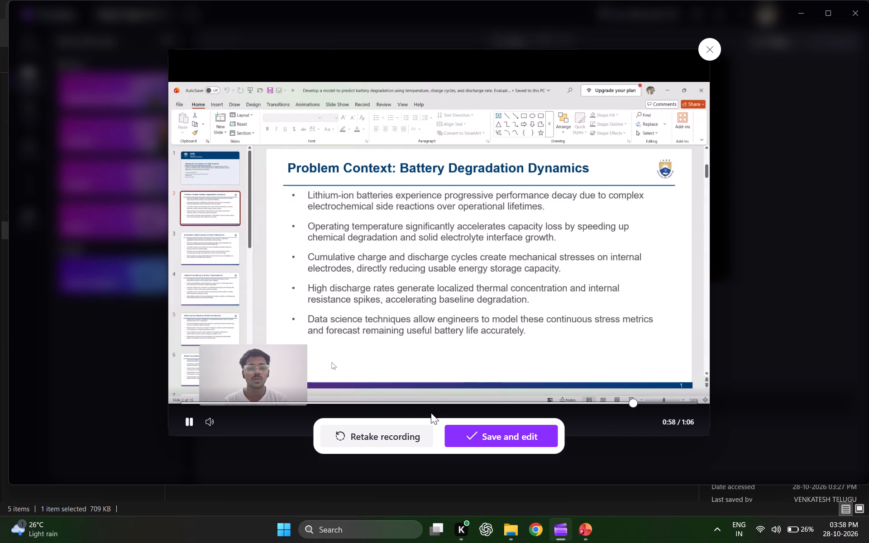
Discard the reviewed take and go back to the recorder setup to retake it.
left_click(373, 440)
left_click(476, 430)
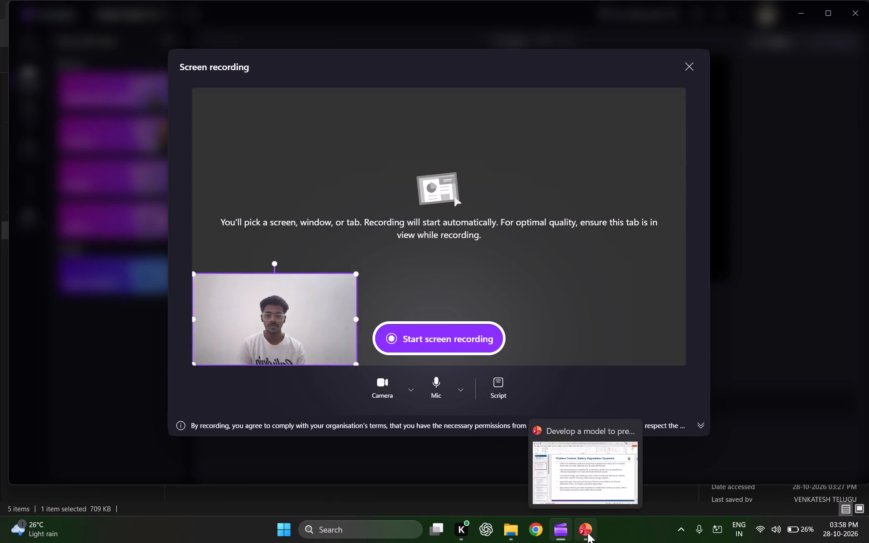
Reset the presentation to its title slide, start a new Clipchamp recording sharing the PowerPoint window, and bring the slides to the front.
left_click(587, 533)
scroll(415, 410, "up", 6)
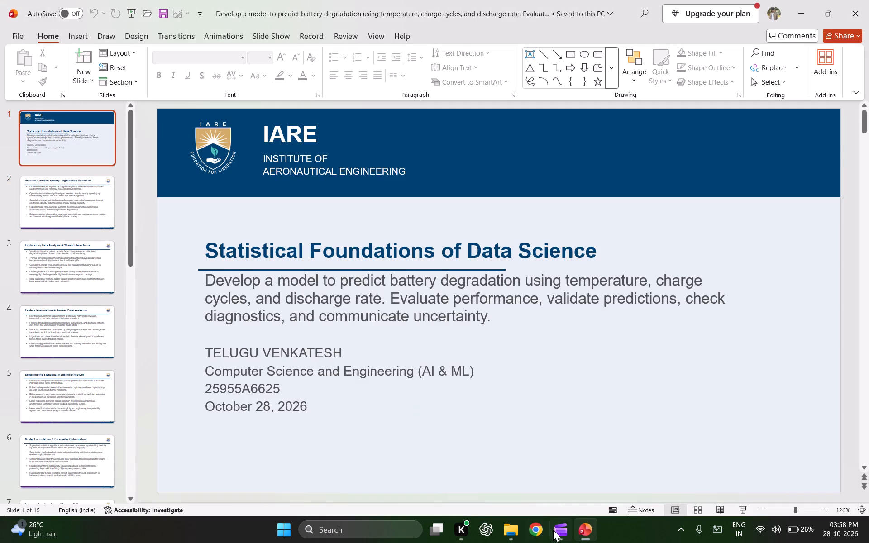
left_click(554, 530)
left_click(429, 346)
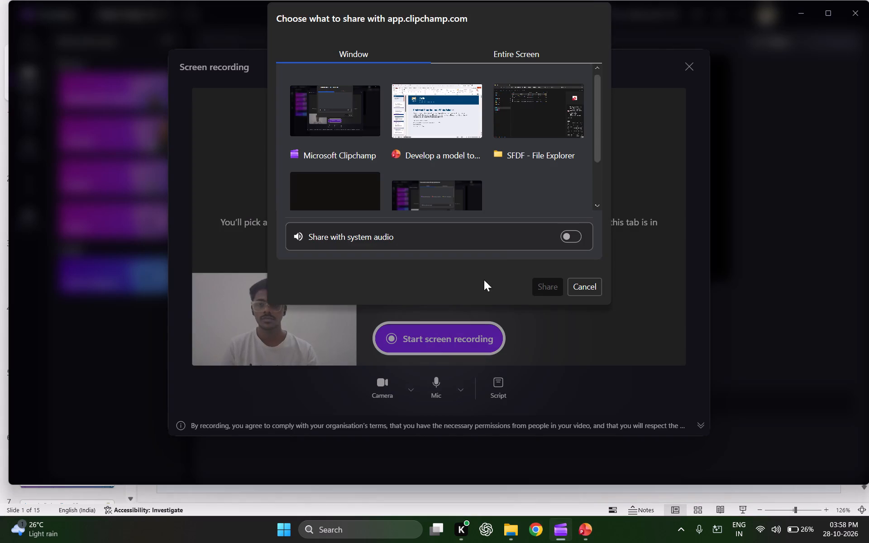
left_click(424, 90)
left_click(550, 288)
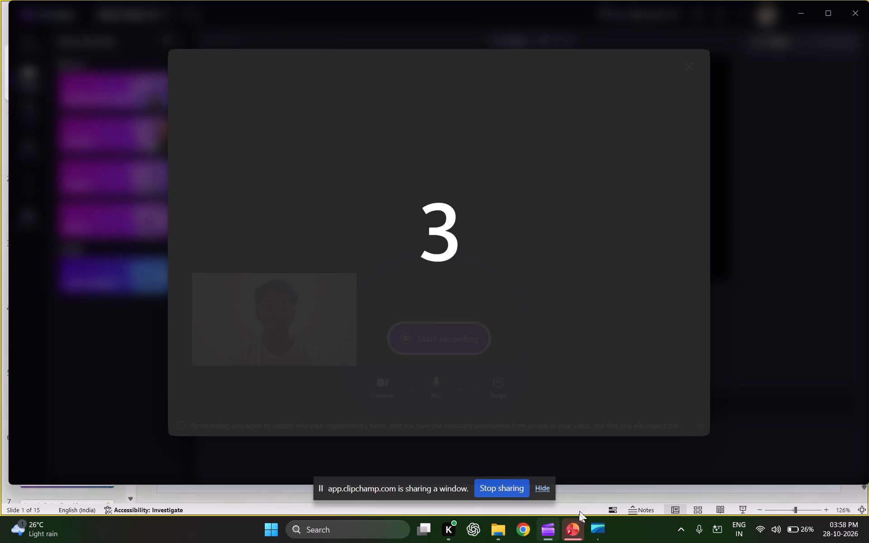
left_click(574, 529)
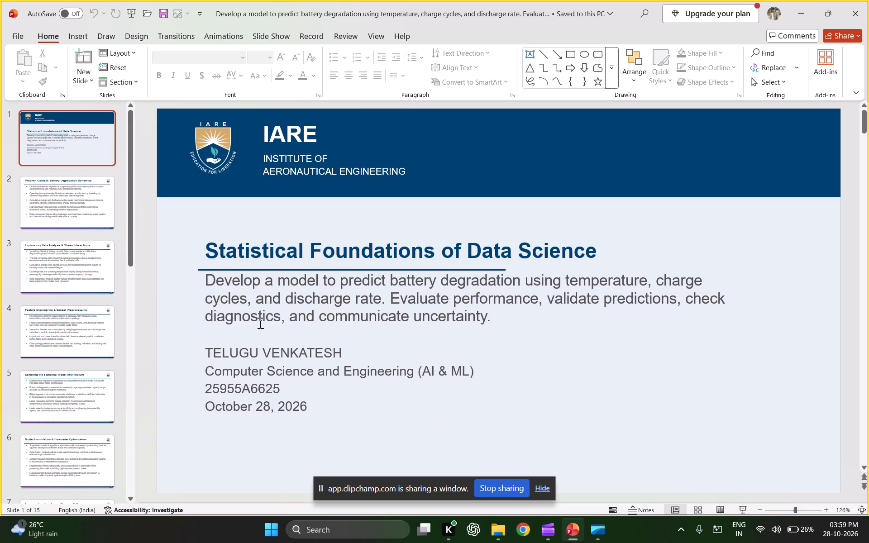
While recording, present the Problem Context, Exploratory Data Analysis, and Feature Engineering slides (2 to 4) in turn.
left_click(82, 209)
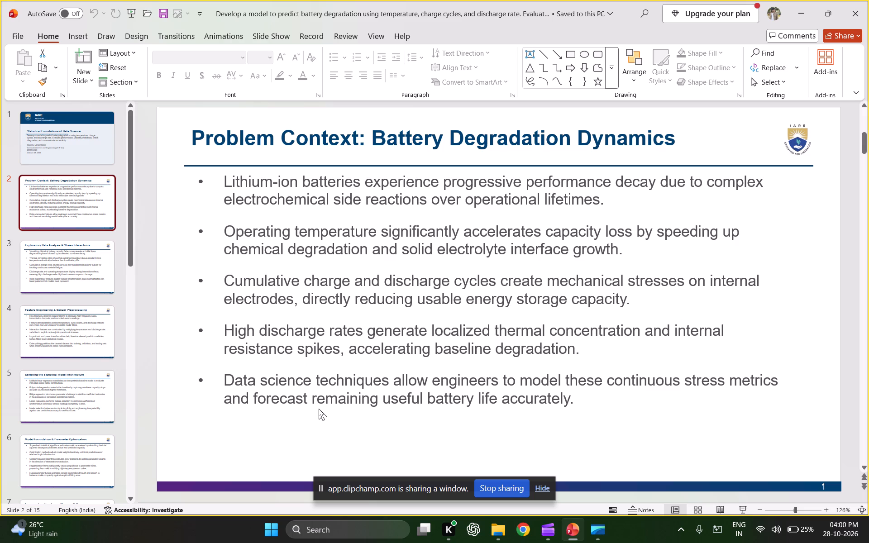
left_click(68, 262)
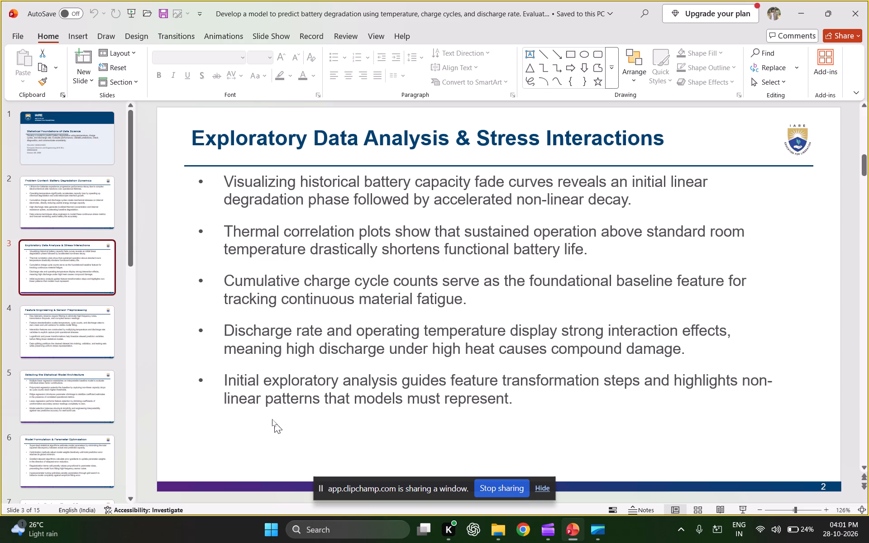
left_click(84, 332)
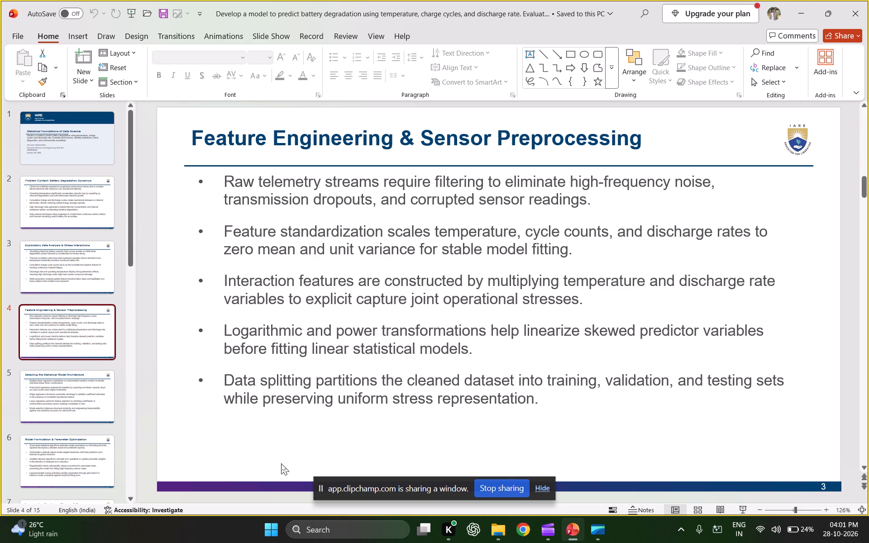
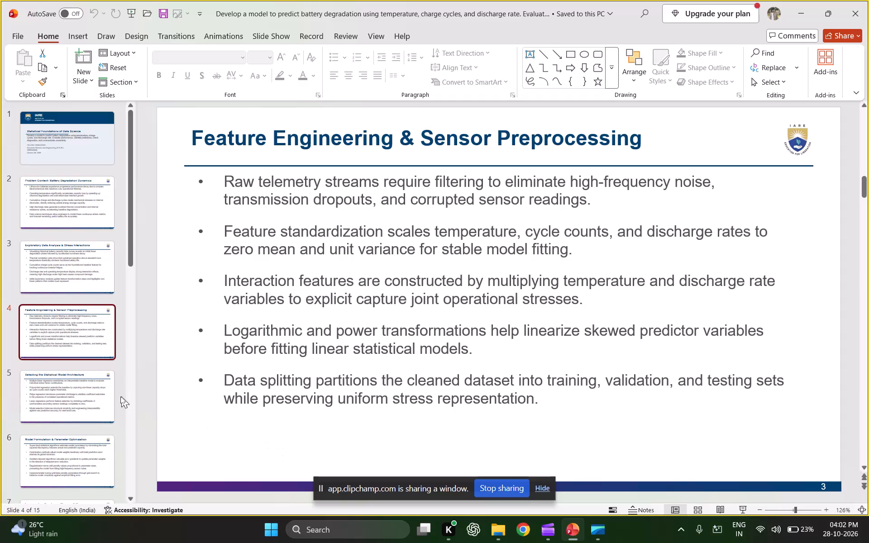
While recording, present the Selecting the Statistical Model Architecture and Model Formulation & Parameter Optimization slides (5 and 6) in turn.
left_click(92, 380)
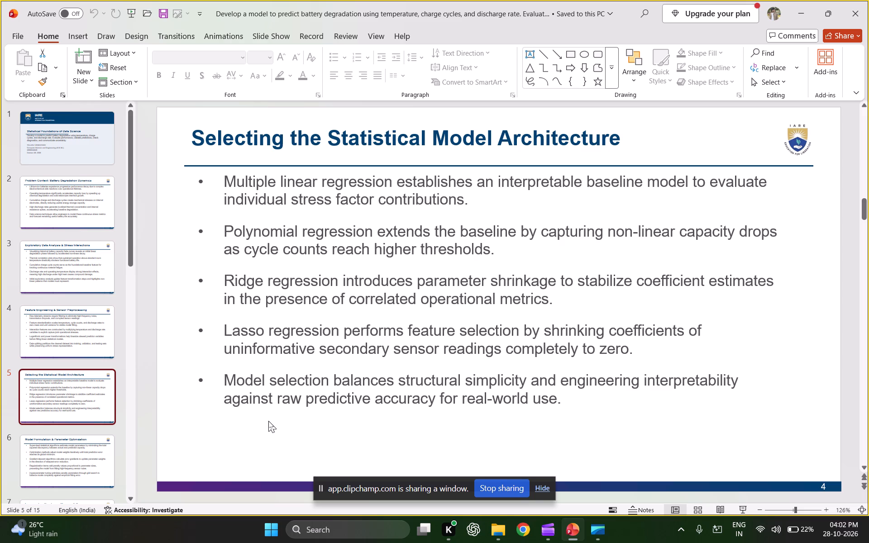
left_click(101, 448)
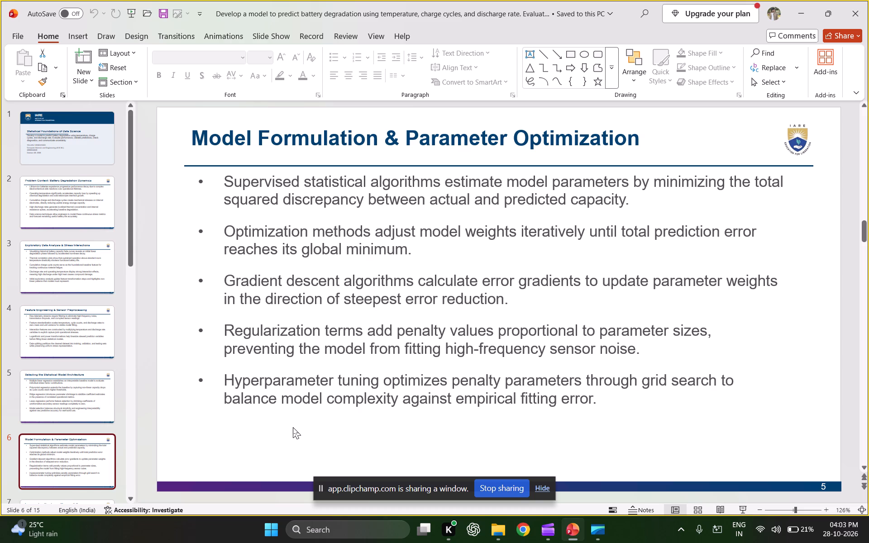
Check the recording in progress in Clipchamp and return to the PowerPoint slides.
left_click(555, 537)
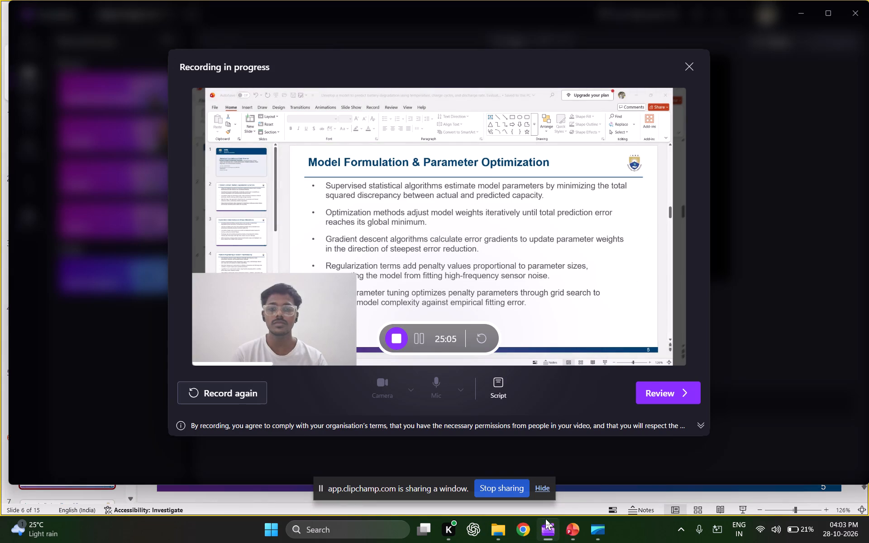
left_click(571, 531)
Continue presenting the Non-Linear Stresses, Performance Metrics, Cross-Validation, and Model Diagnostics slides (7 to 10) in turn.
scroll(65, 376, "down", 1)
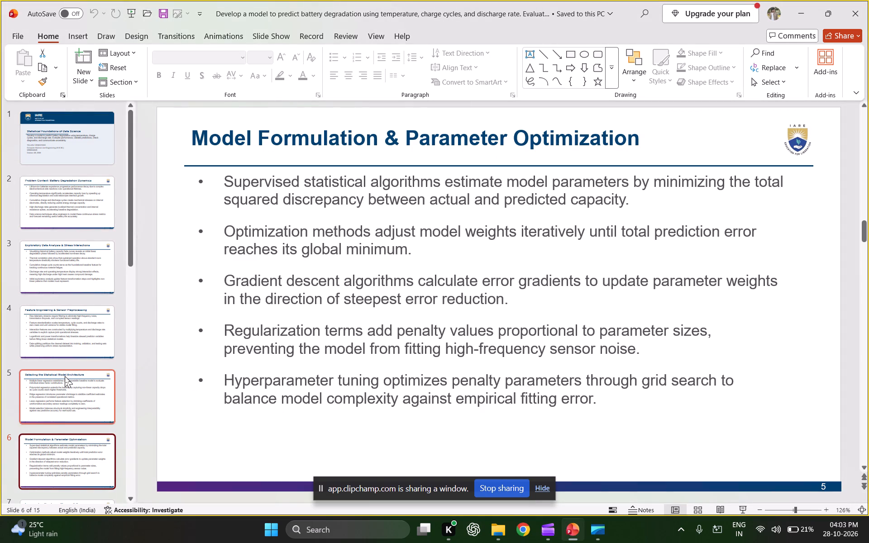
scroll(65, 376, "down", 4)
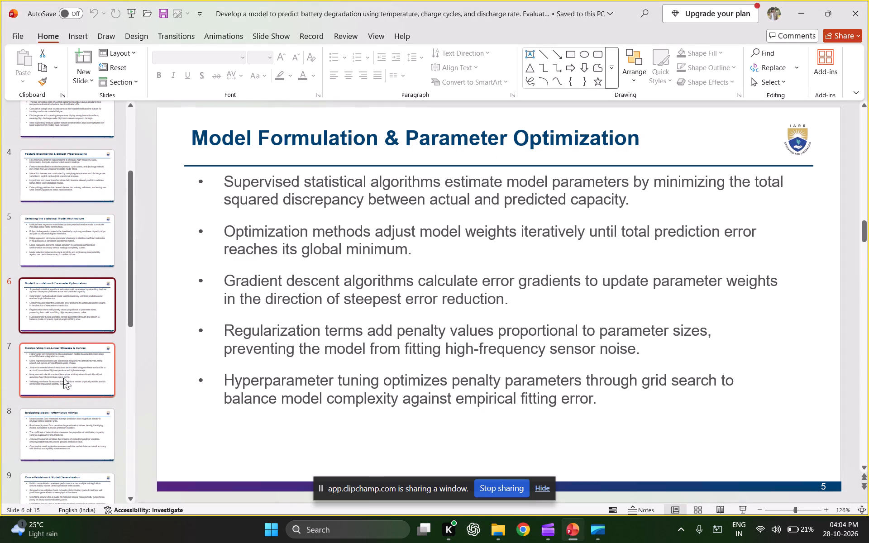
left_click(63, 378)
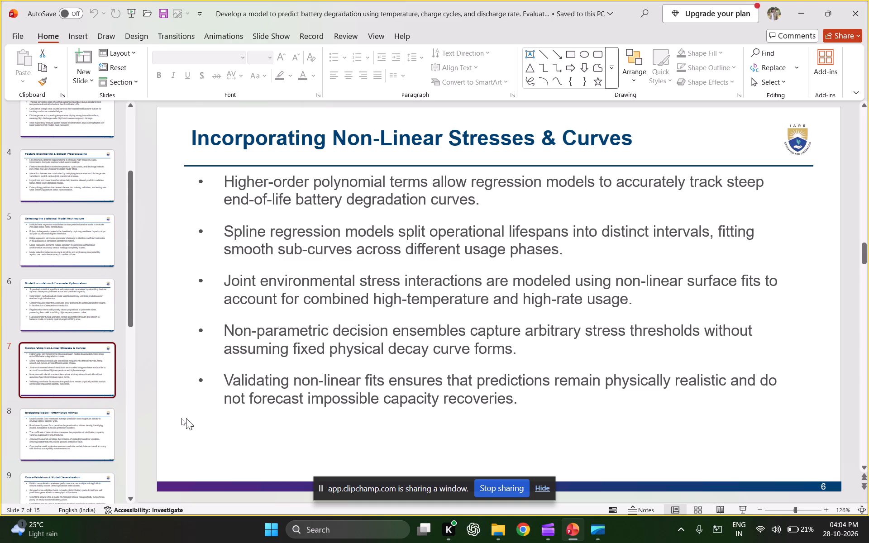
left_click(98, 421)
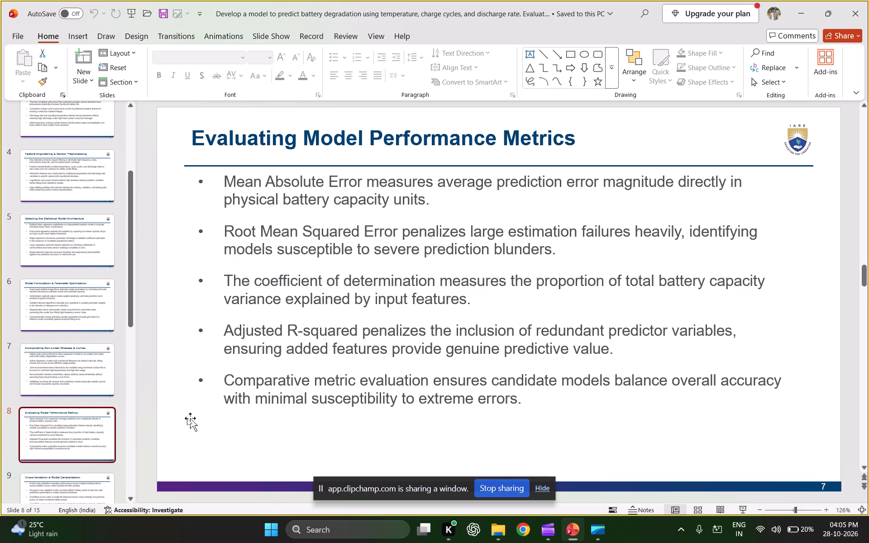
left_click(74, 479)
scroll(74, 467, "down", 4)
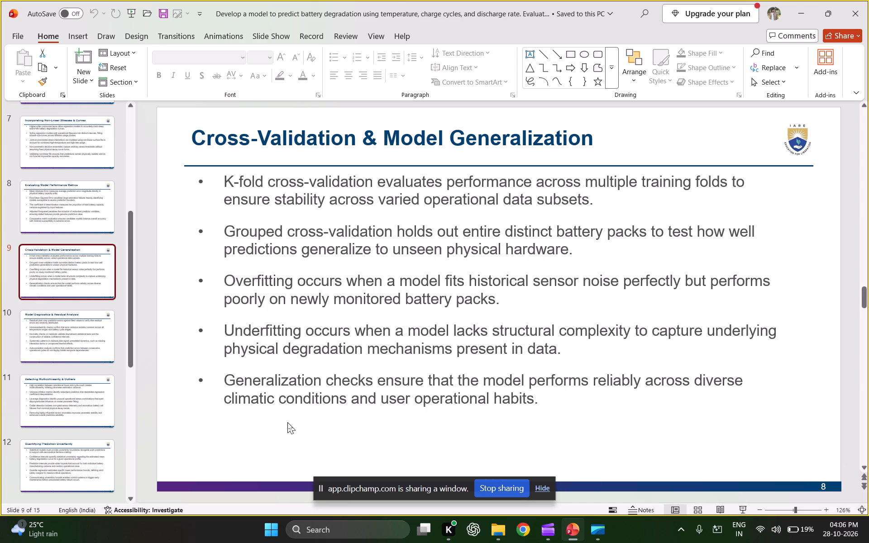
left_click(51, 326)
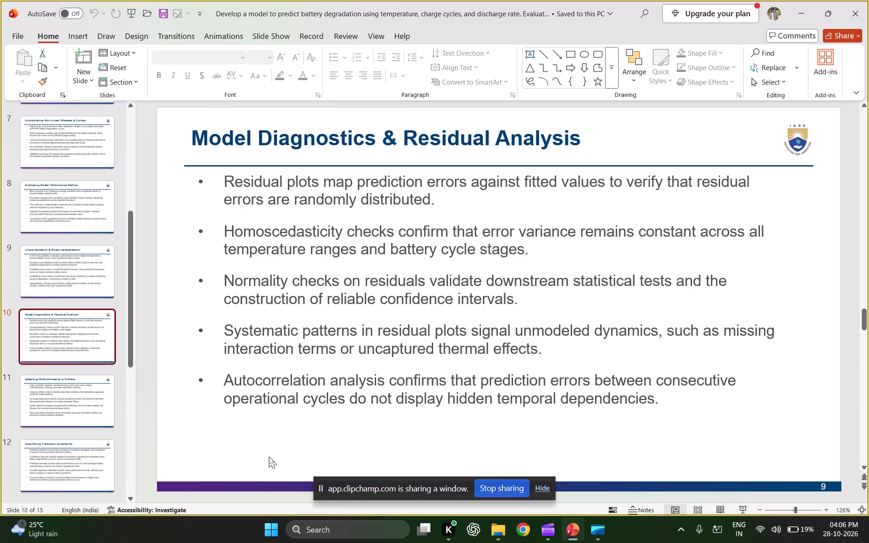
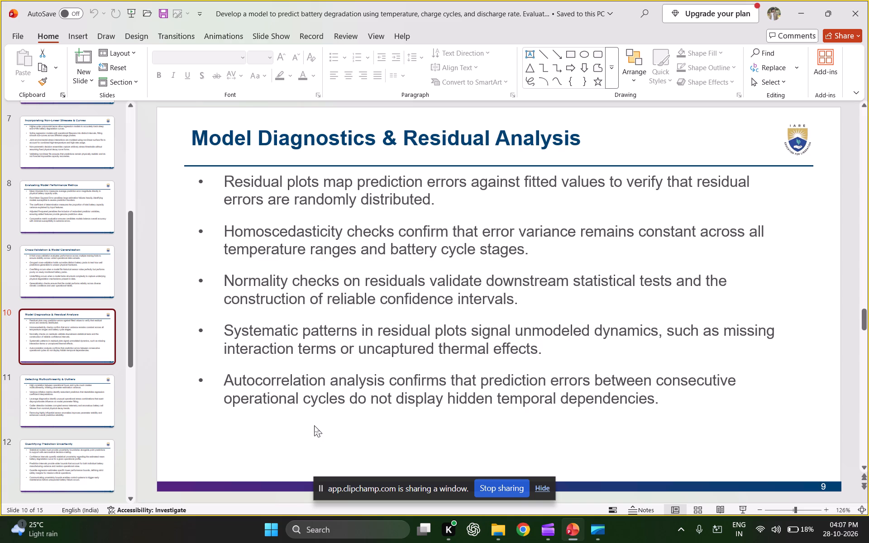
Present the Detecting Multicollinearity & Outliers slide (11) while the recording runs.
left_click(50, 394)
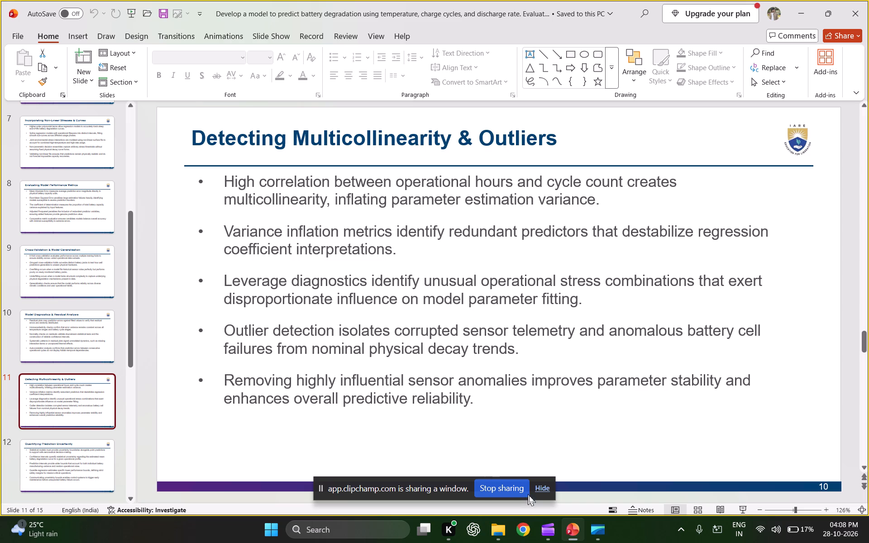
Check the recording in progress in Clipchamp and return to the PowerPoint slides.
left_click(555, 534)
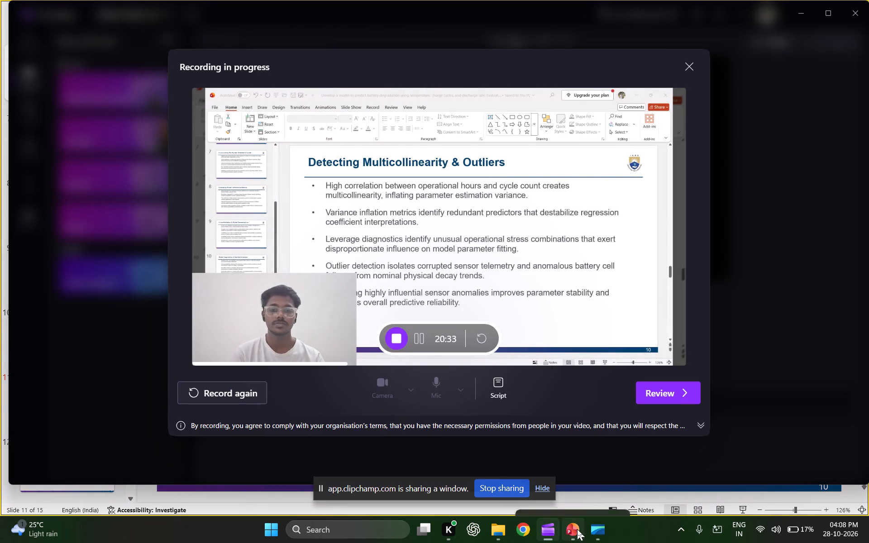
left_click(577, 529)
Present the Quantifying Prediction Uncertainty (12), Practical Engineering Case Study (14), and closing Thank You (15) slides in turn.
left_click(62, 477)
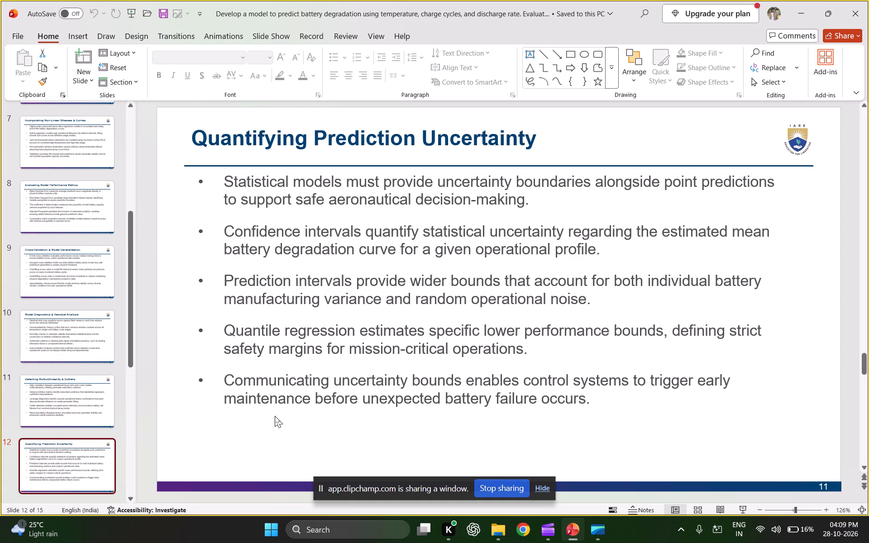
scroll(76, 411, "down", 1)
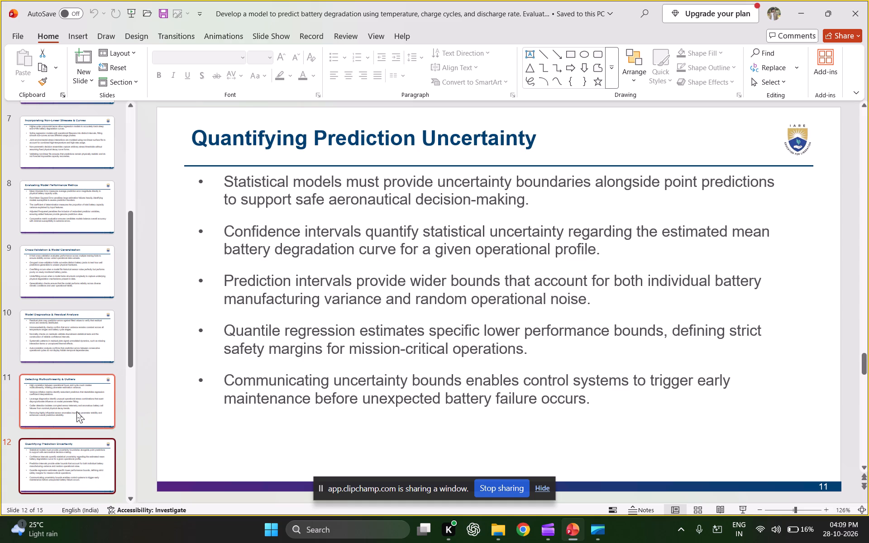
scroll(76, 411, "down", 6)
left_click(74, 401)
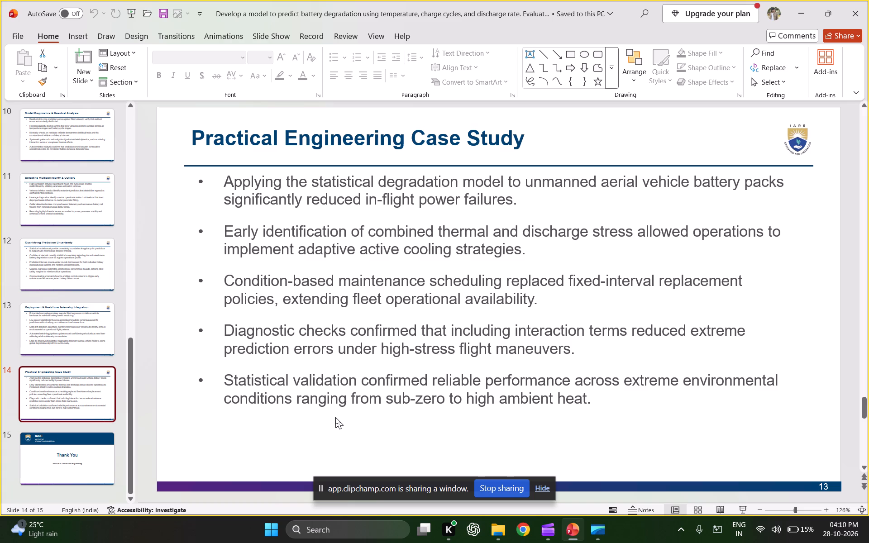
scroll(281, 385, "down", 4)
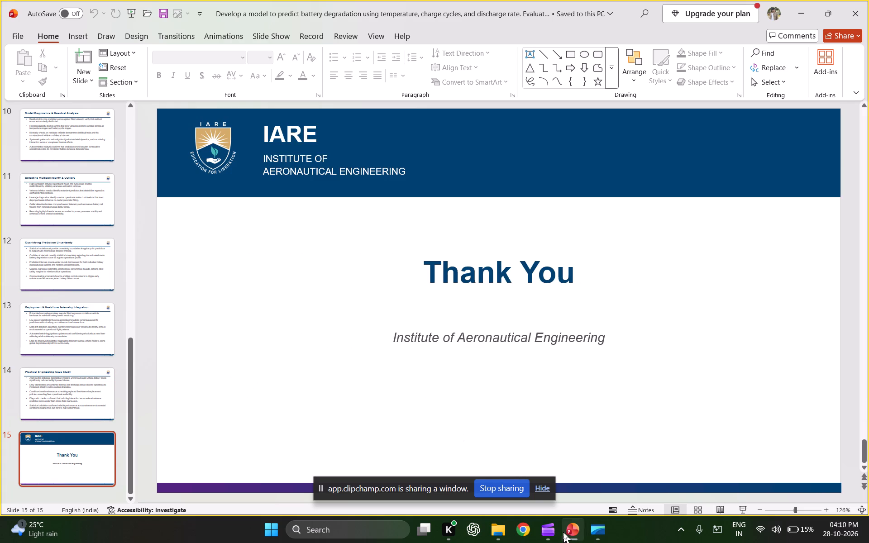
Switch to Clipchamp and stop the screen-and-camera recording.
left_click(551, 532)
left_click(390, 344)
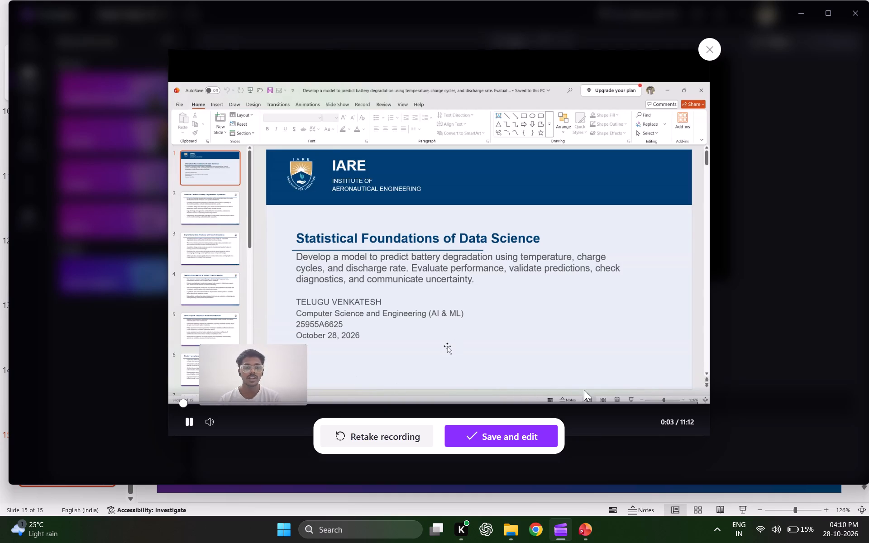
Review the recording by playing it back from about 9:22 and again from about 0:18.
left_click(613, 402)
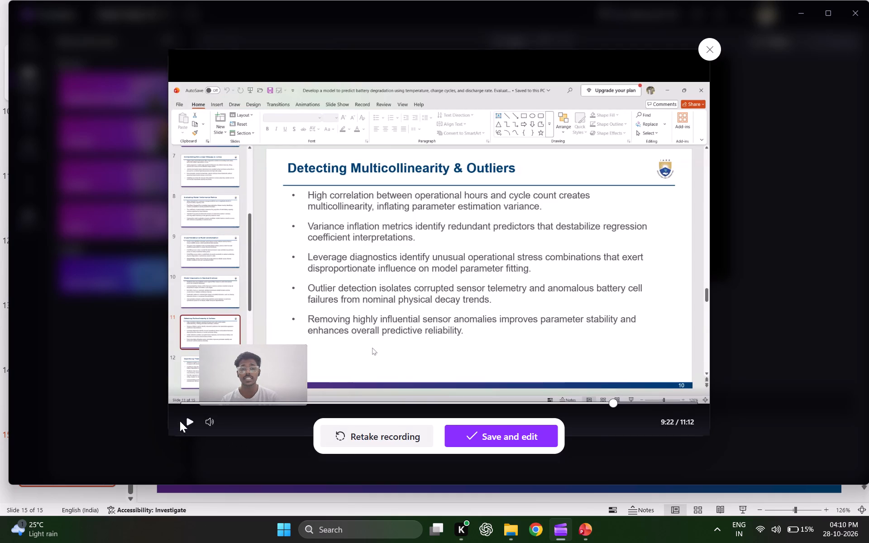
left_click(181, 421)
left_click(186, 421)
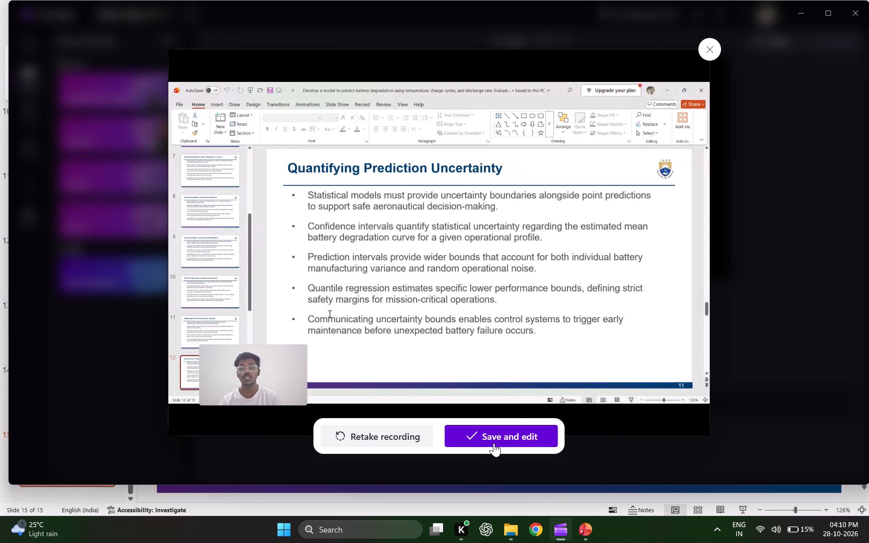
left_click(196, 402)
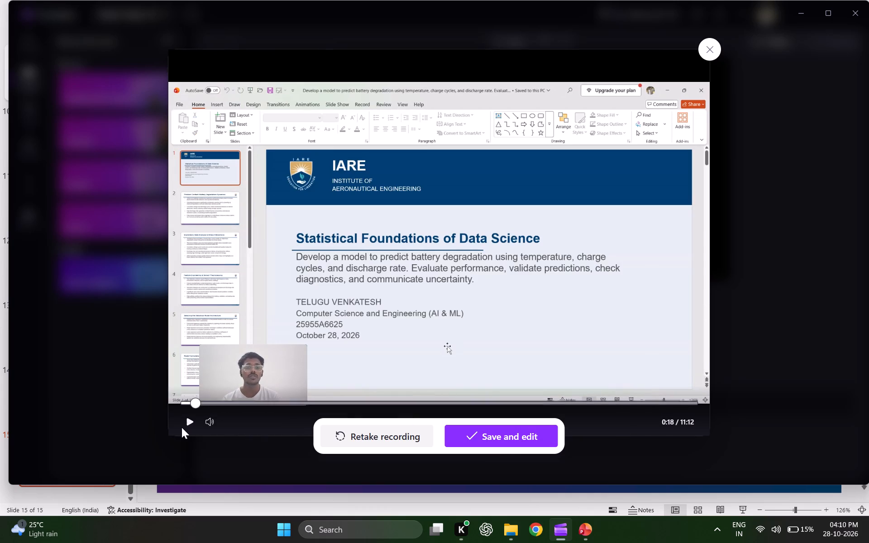
left_click(181, 430)
left_click(184, 428)
left_click(187, 423)
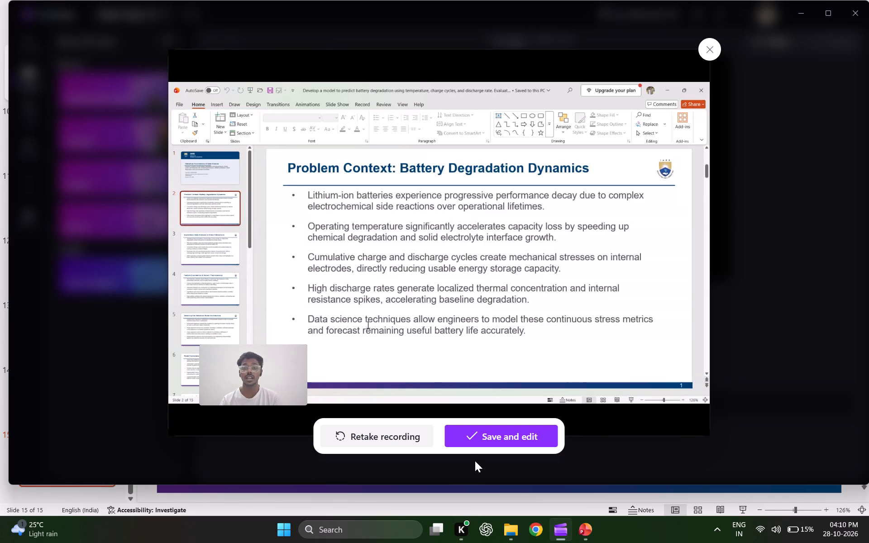
Save the recording and open it for editing.
left_click(492, 437)
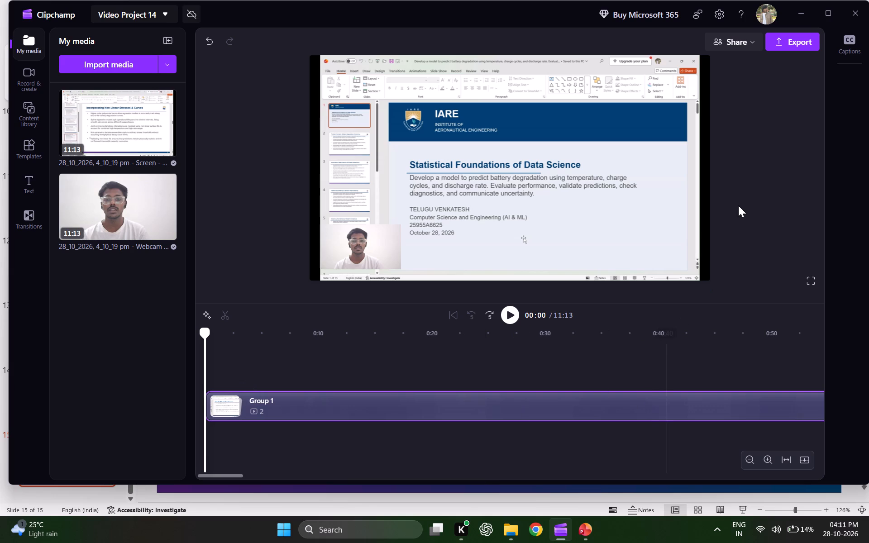
Export the video at 1080p quality with the file name SFDF VIDEO.
left_click(793, 45)
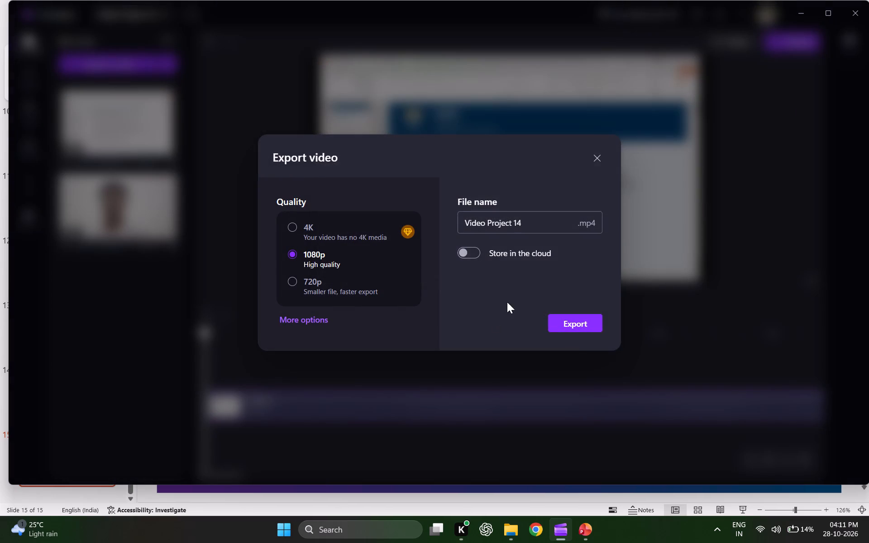
left_click(534, 223)
key("backslash")
key("BackSpace")
key("BackSpace")
key("BackSpace")
key("BackSpace")
key("BackSpace")
key("BackSpace")
key("BackSpace")
type("SFD")
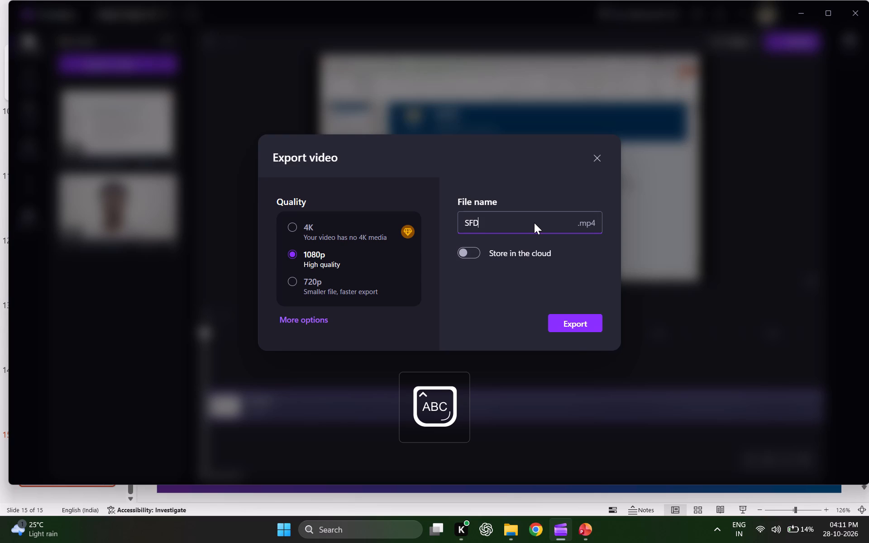
key("f")
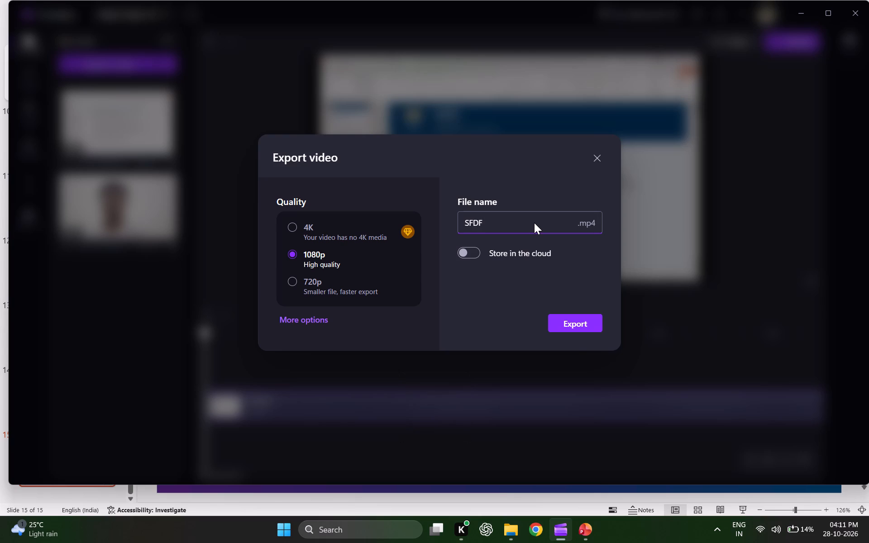
key("space")
type("VIDEO")
left_click(573, 336)
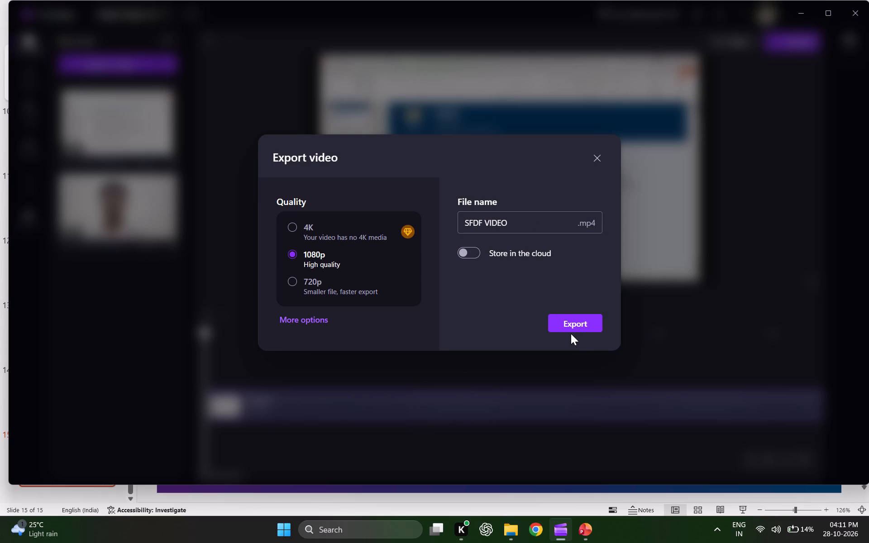
left_click(569, 329)
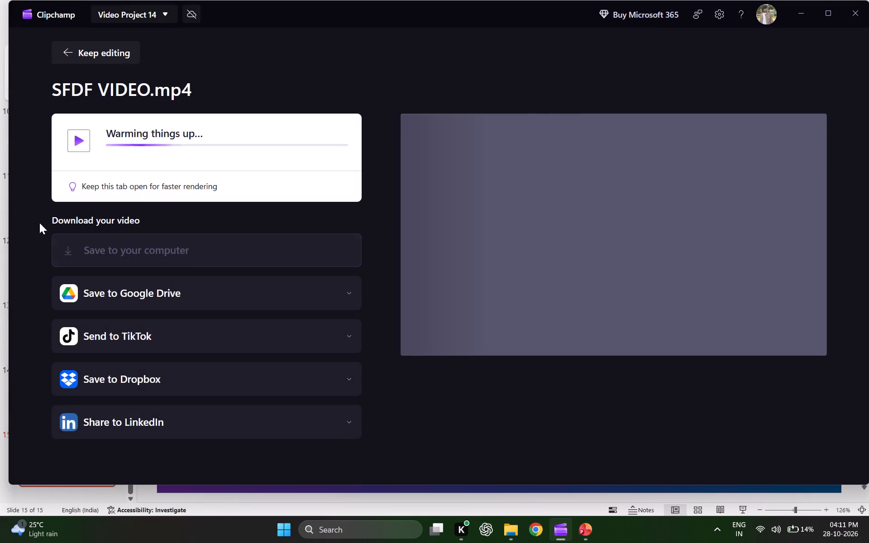
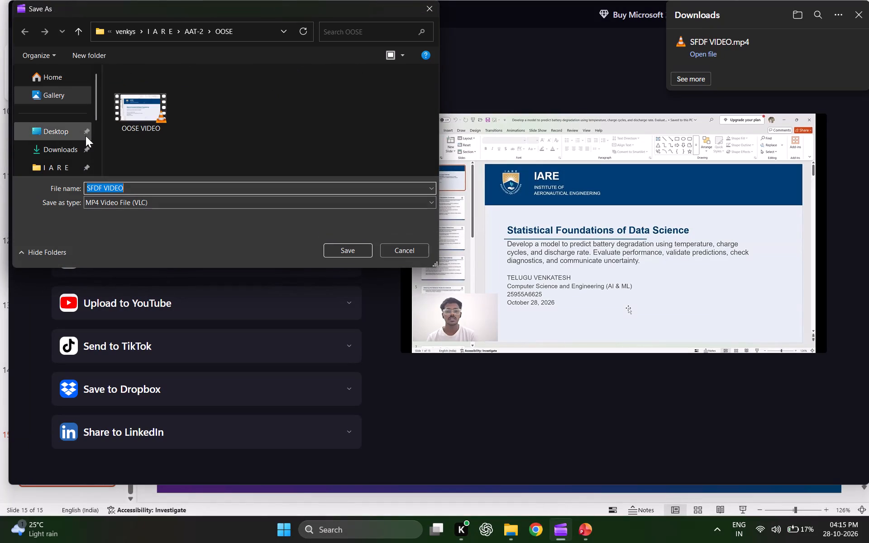
Save the exported MP4 to the computer as SFDF VIDEO in the SFDF folder inside AAT-2.
left_click(188, 29)
scroll(156, 154, "down", 2)
double_click(138, 142)
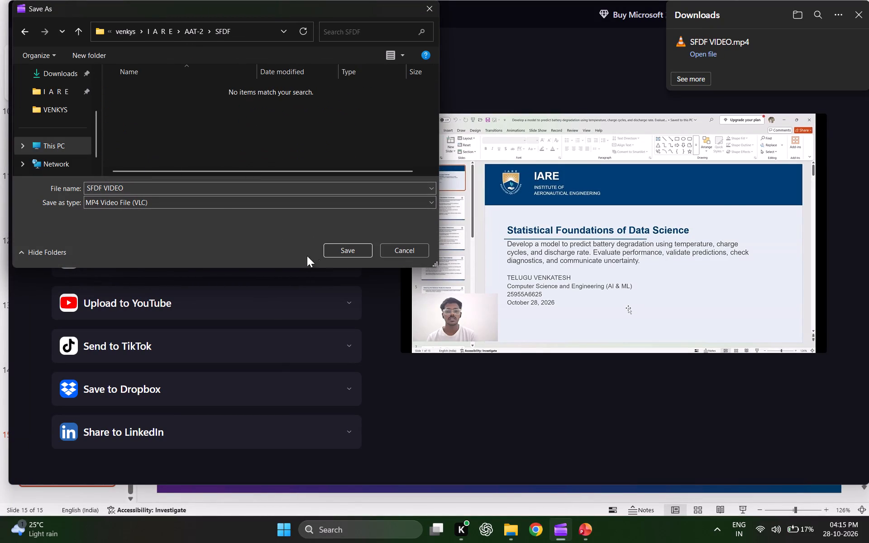
left_click(343, 252)
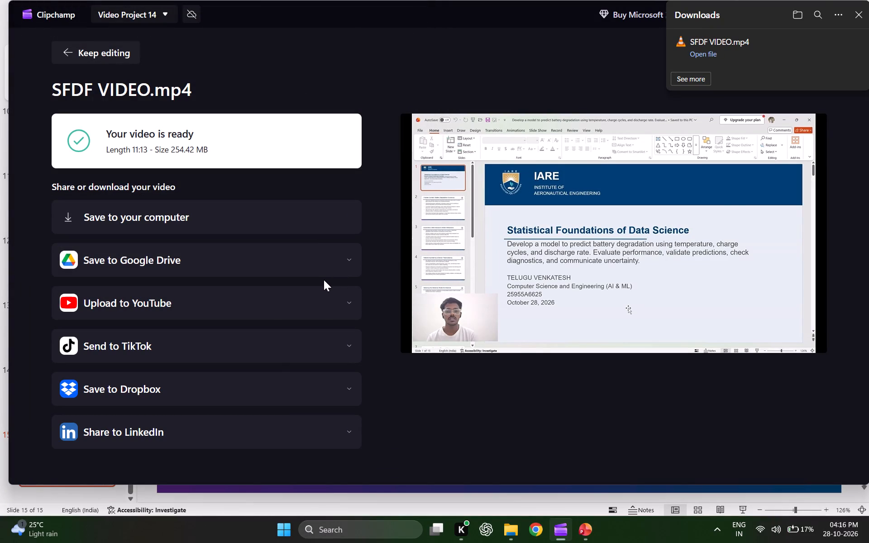
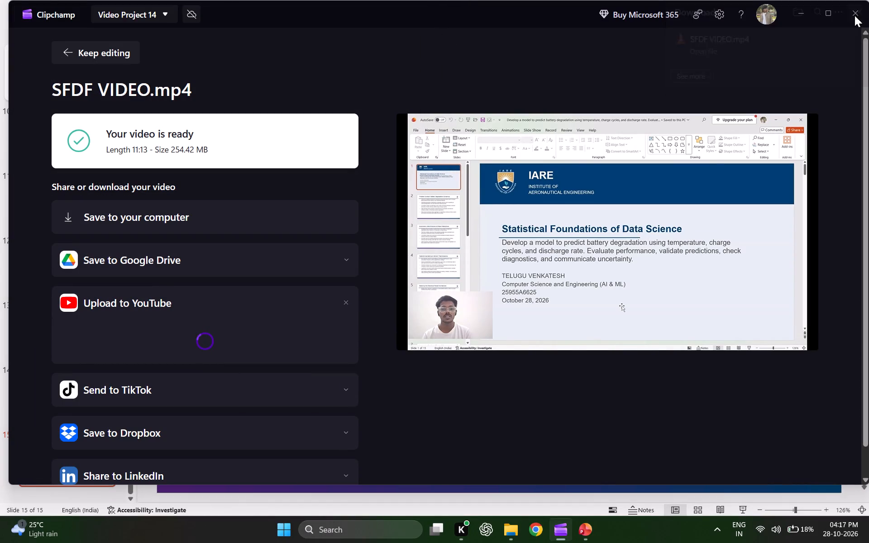
Close Clipchamp and the PowerPoint presentation.
left_click(855, 15)
left_click(849, 14)
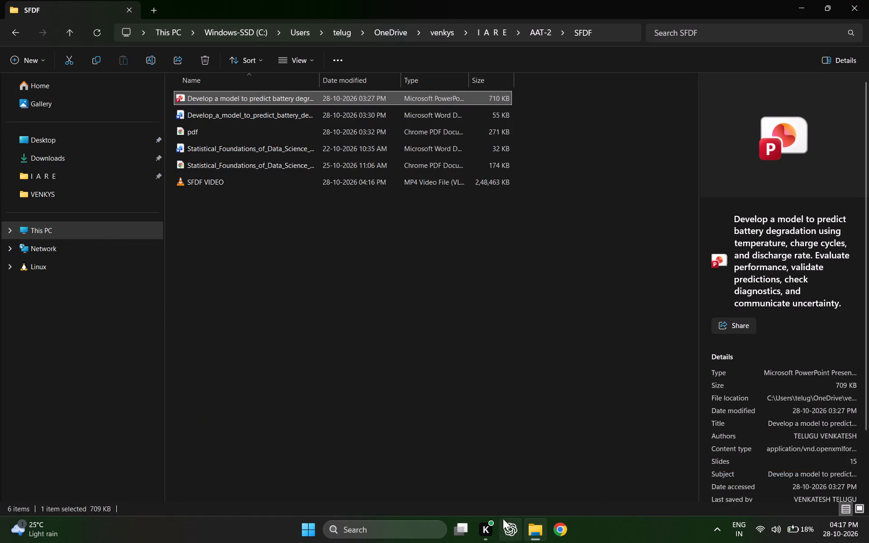
Open the YouTube app and start a new video upload.
left_click(265, 183)
left_click(284, 185)
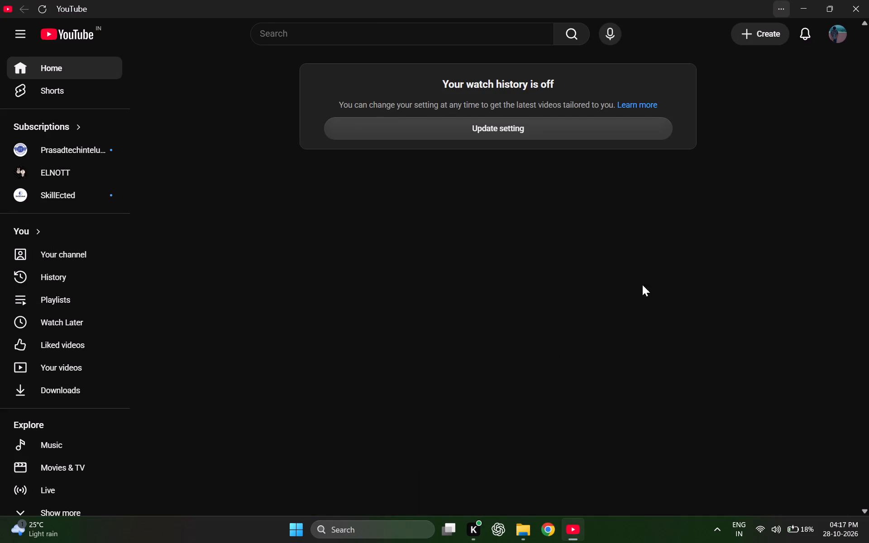
left_click(845, 29)
left_click(780, 34)
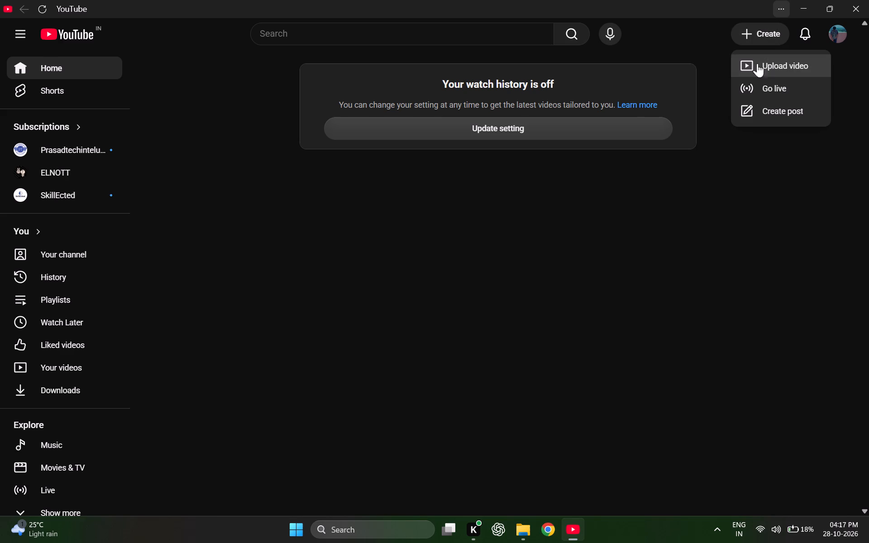
left_click(767, 70)
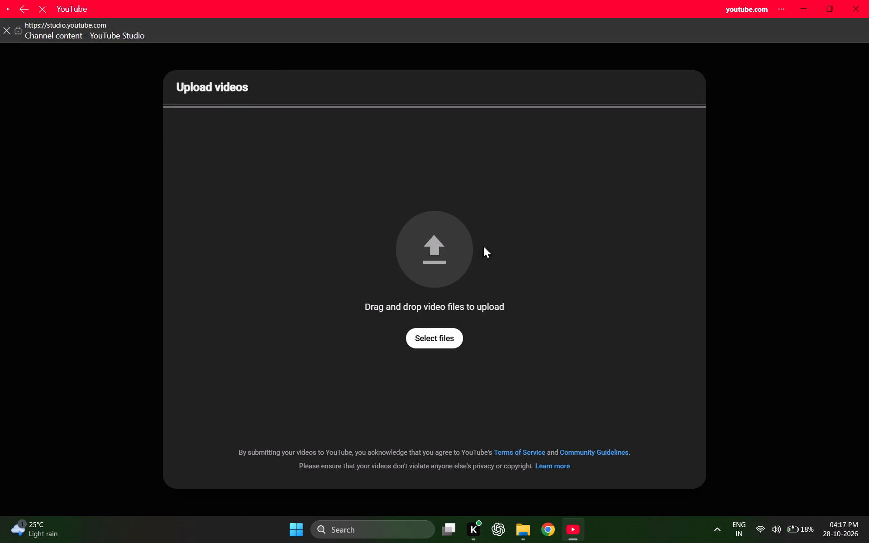
Choose SFDF VIDEO from the SFDF folder inside AAT-2 as the file to upload.
left_click(433, 341)
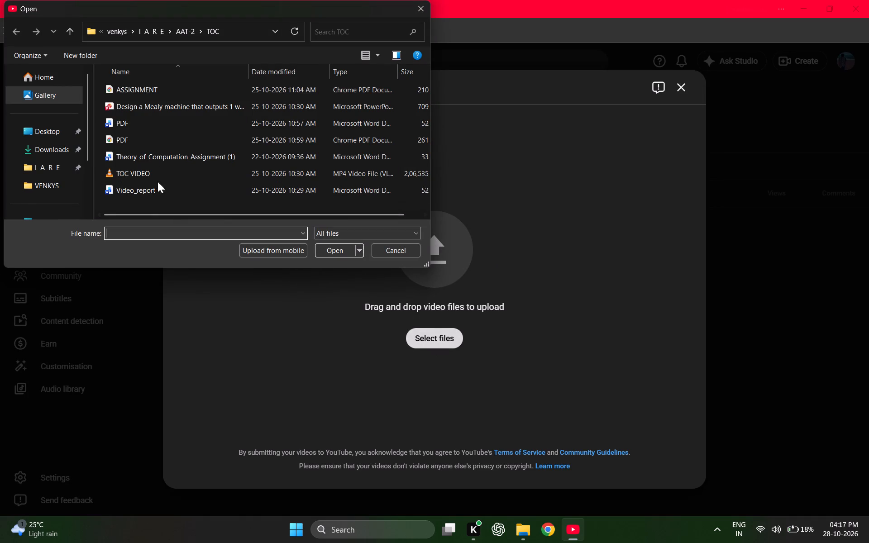
left_click(182, 32)
double_click(153, 142)
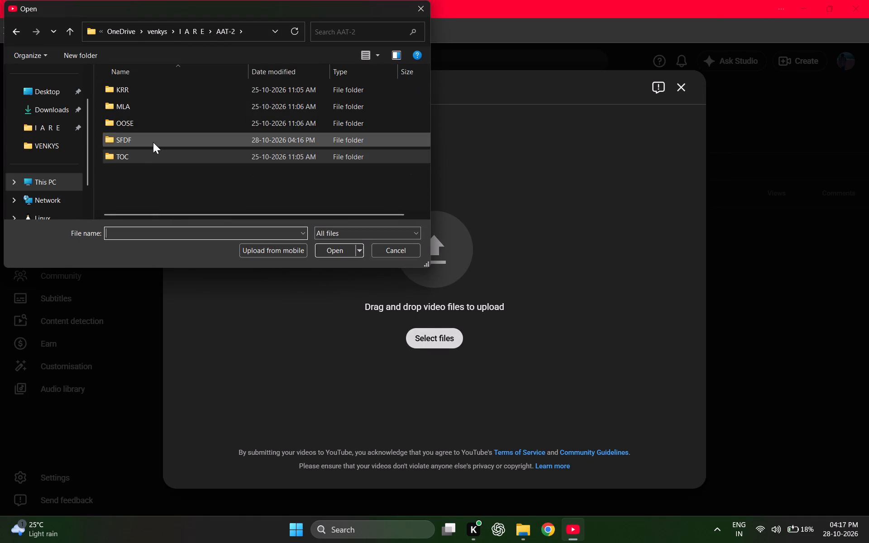
left_click(157, 139)
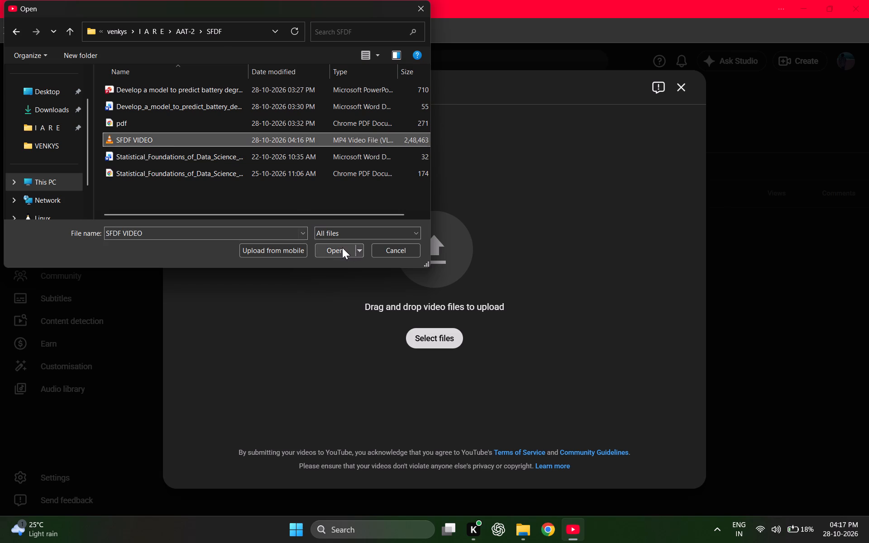
left_click(342, 248)
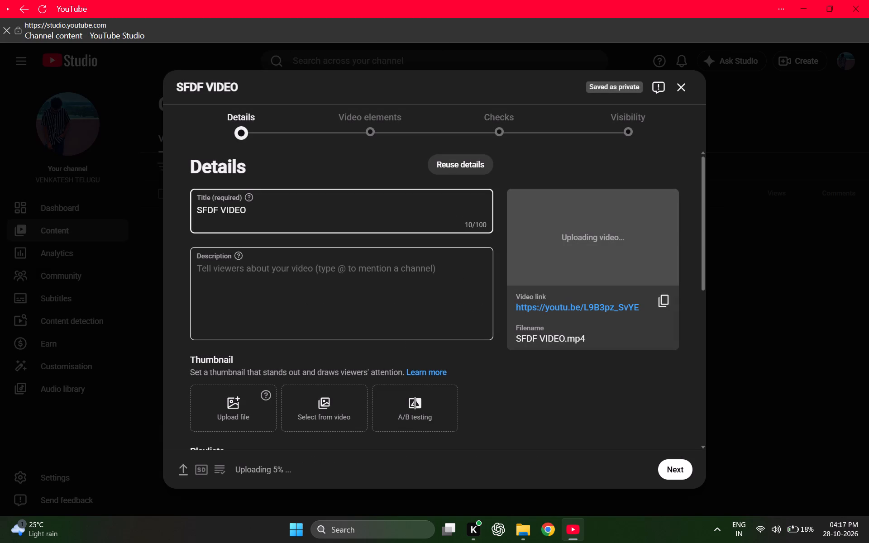
Set the video's audience to not Made for Kids and complete the upload details, keeping the title SFDF VIDEO.
scroll(321, 315, "down", 6)
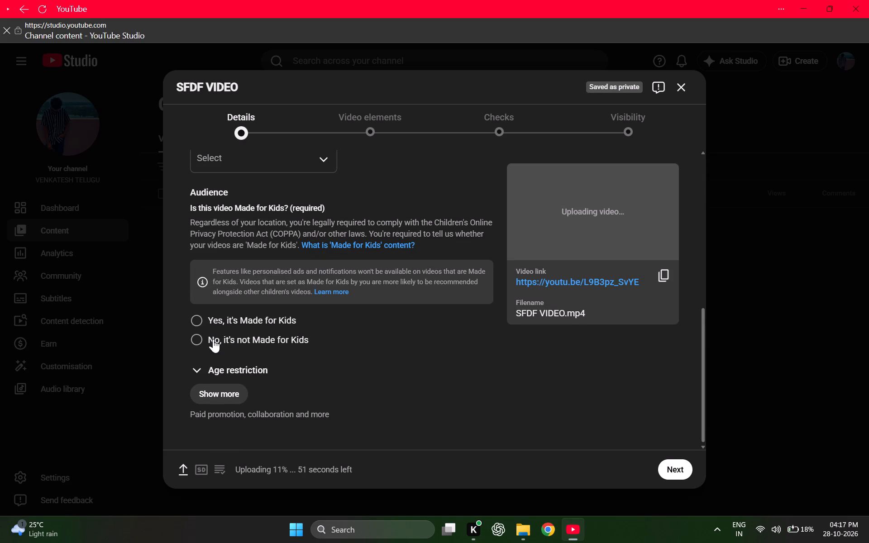
left_click(203, 338)
scroll(388, 363, "down", 4)
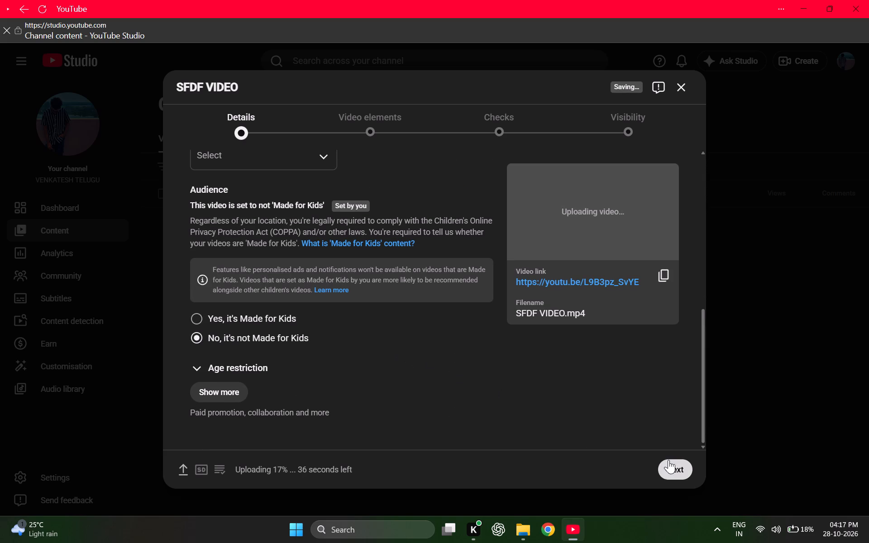
left_click(672, 465)
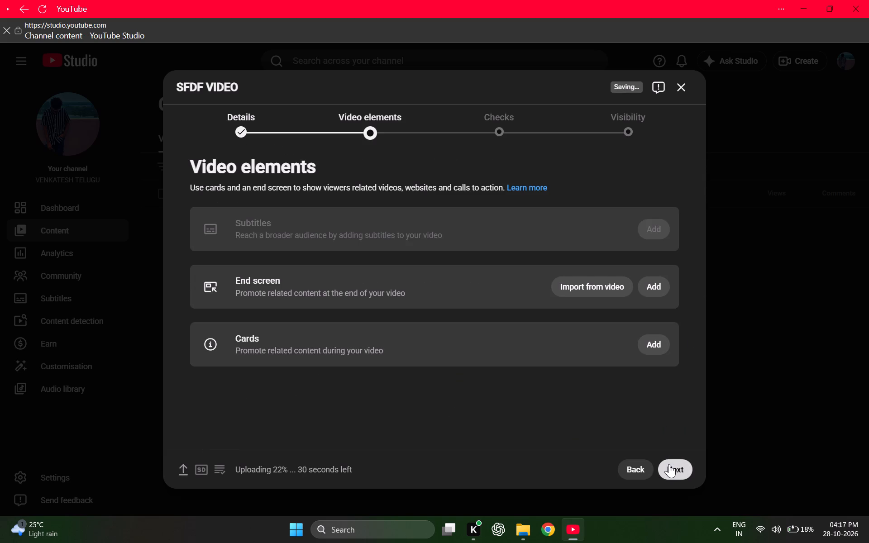
Skip the video elements and checks stages and save the video with its visibility set to Unlisted.
left_click(669, 464)
left_click(669, 464)
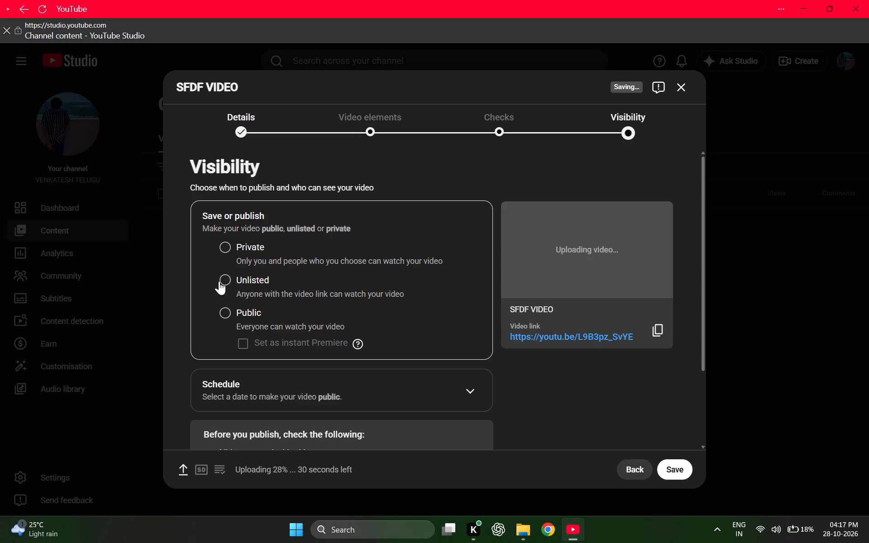
left_click(219, 281)
scroll(414, 329, "down", 3)
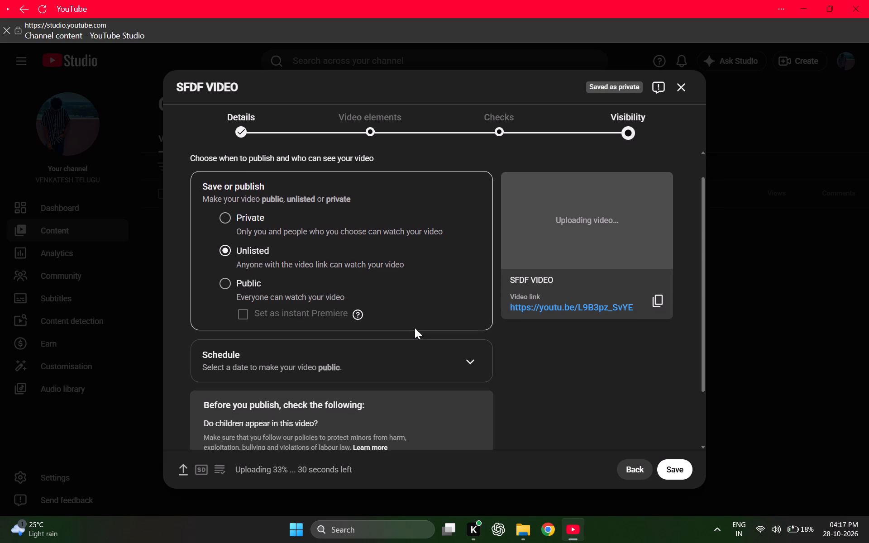
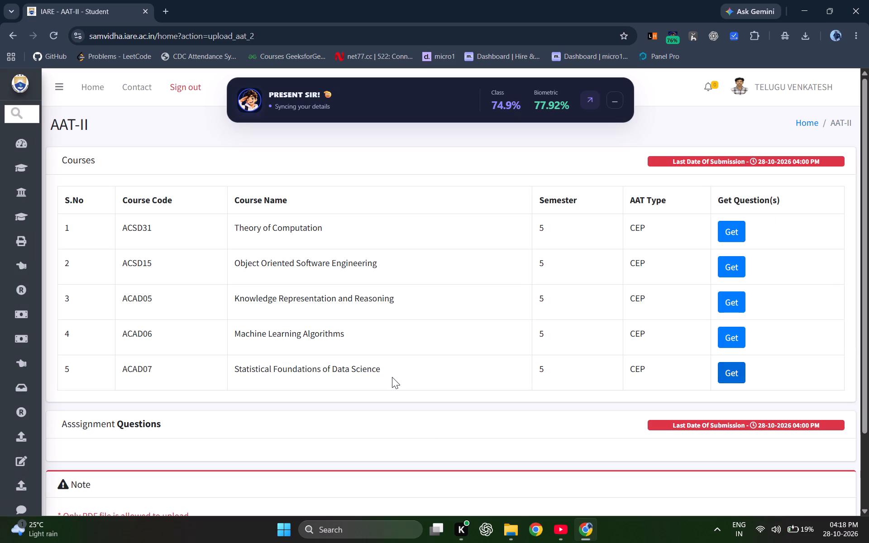
scroll(435, 352, "down", 5)
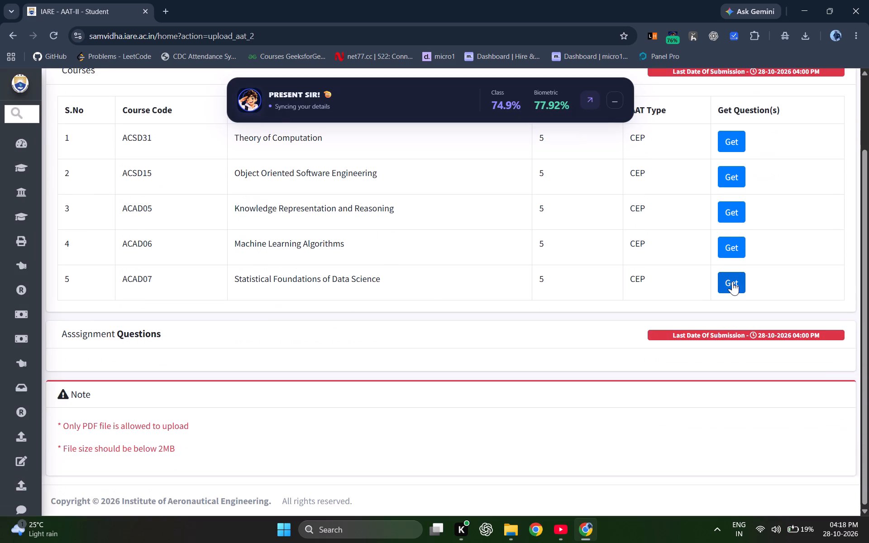
left_click(732, 281)
left_click(434, 354)
left_click(681, 396)
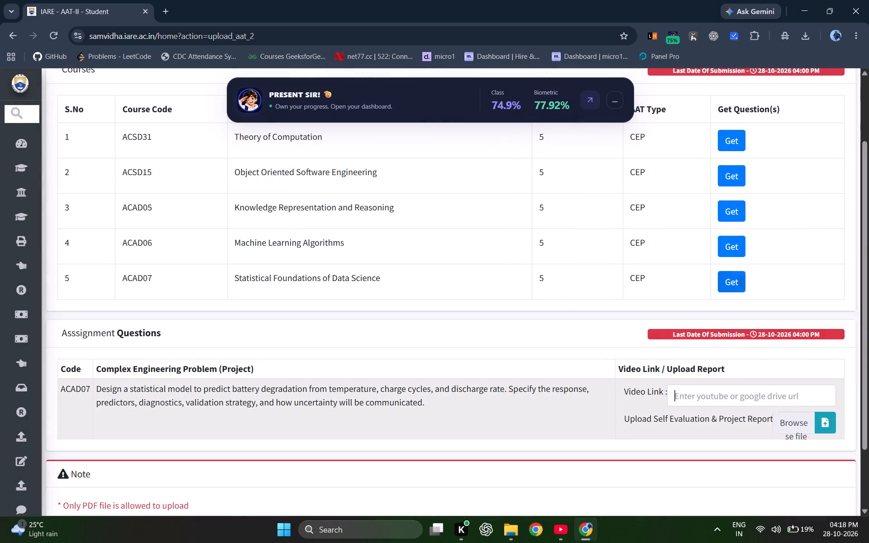
key("super+v")
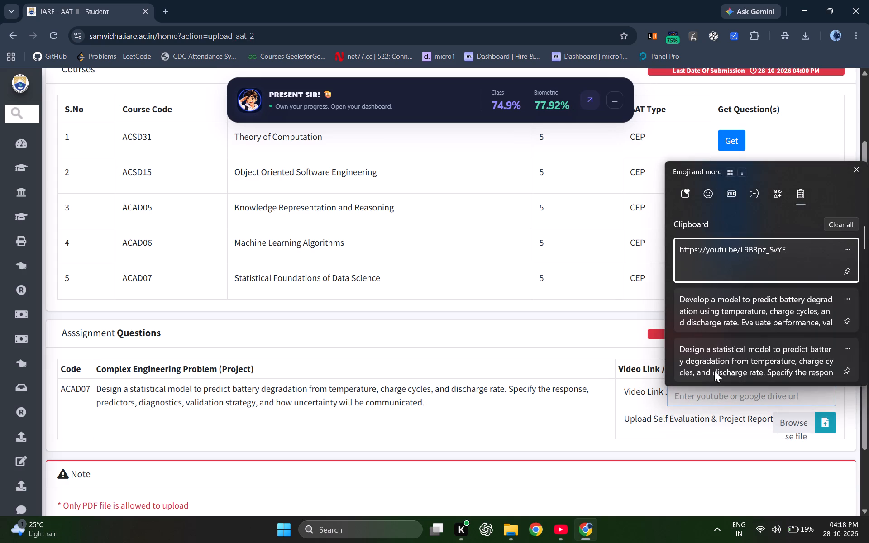
left_click(727, 262)
key("ctrl+v")
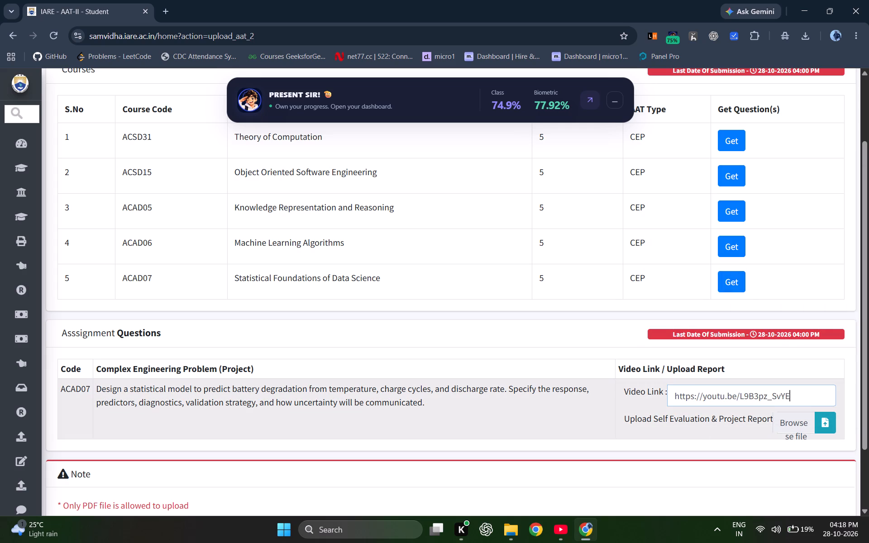
Attach the PDF named pdf from the SFDF folder inside AAT-2 as the self-evaluation and project report, and submit it.
left_click(771, 421)
left_click(821, 424)
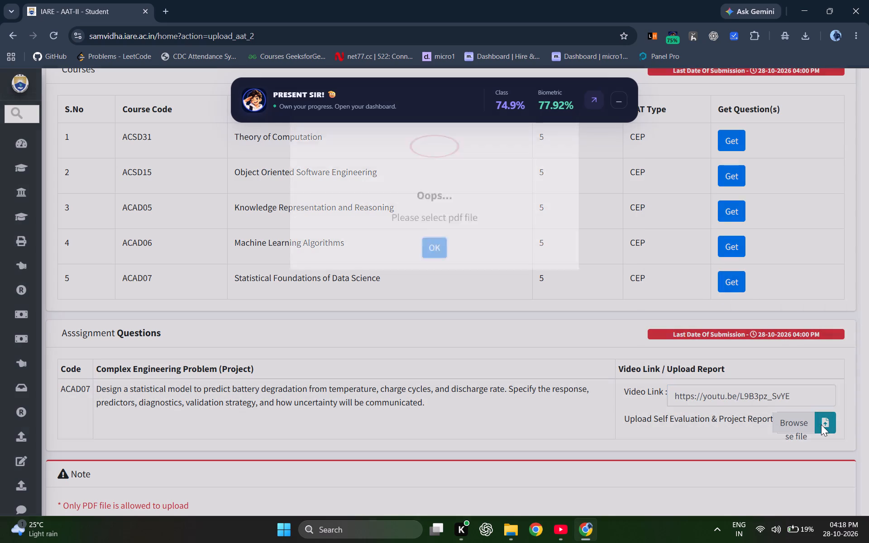
left_click(427, 359)
left_click(803, 427)
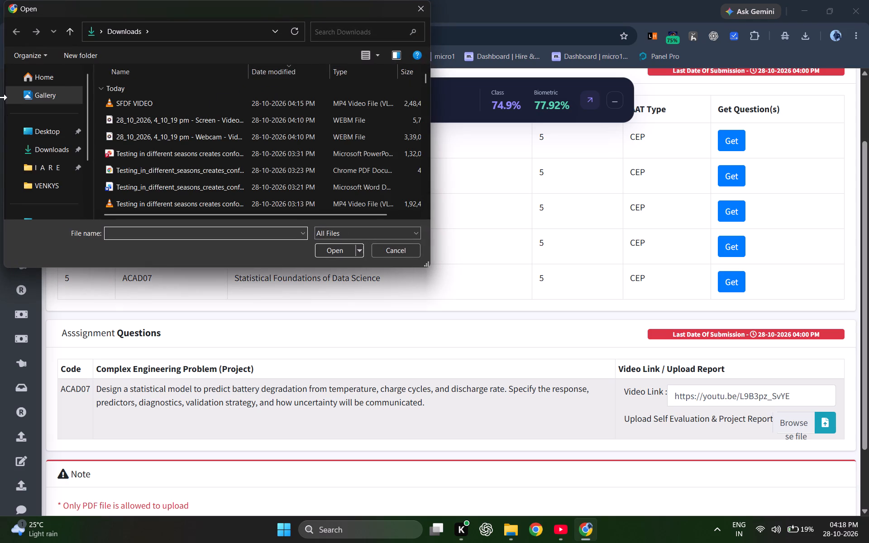
left_click(59, 164)
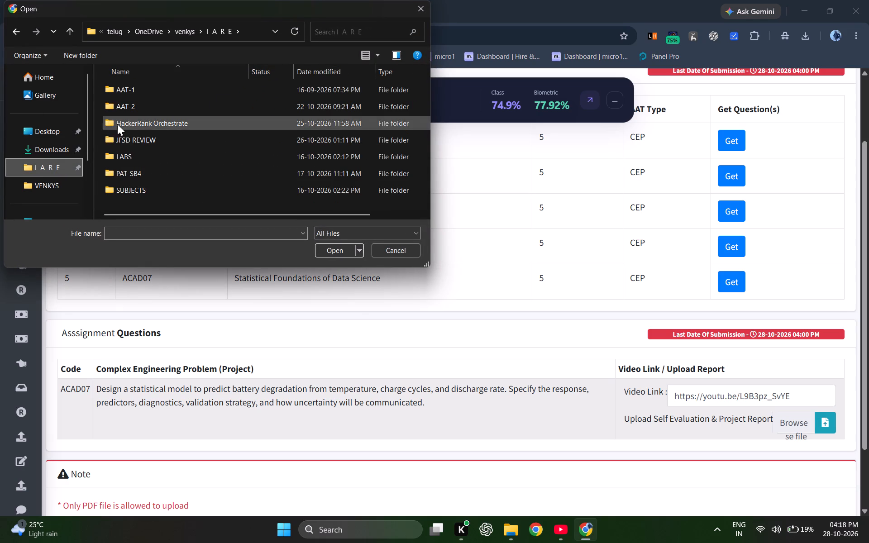
double_click(135, 105)
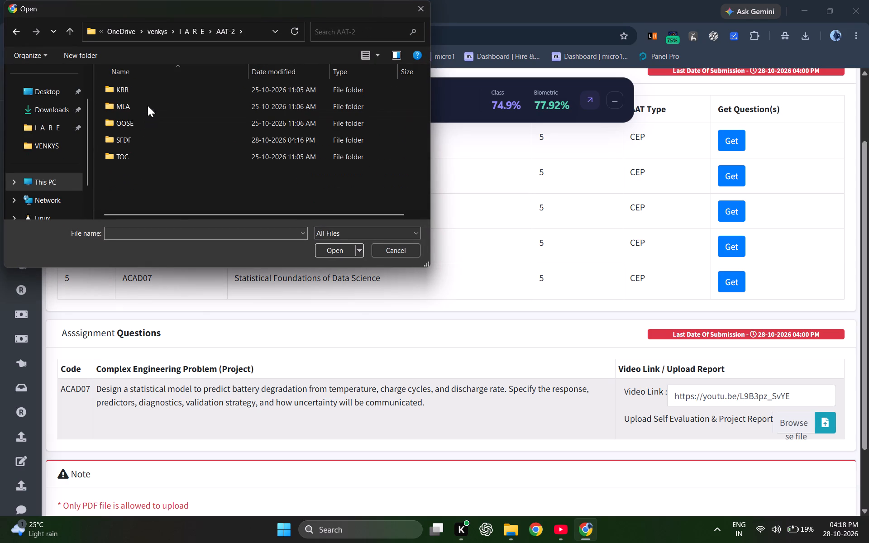
double_click(152, 140)
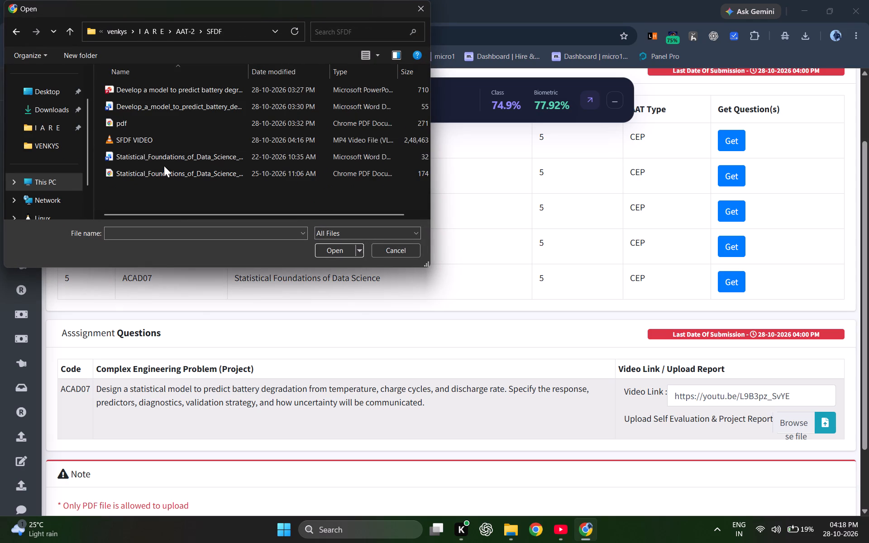
left_click(166, 173)
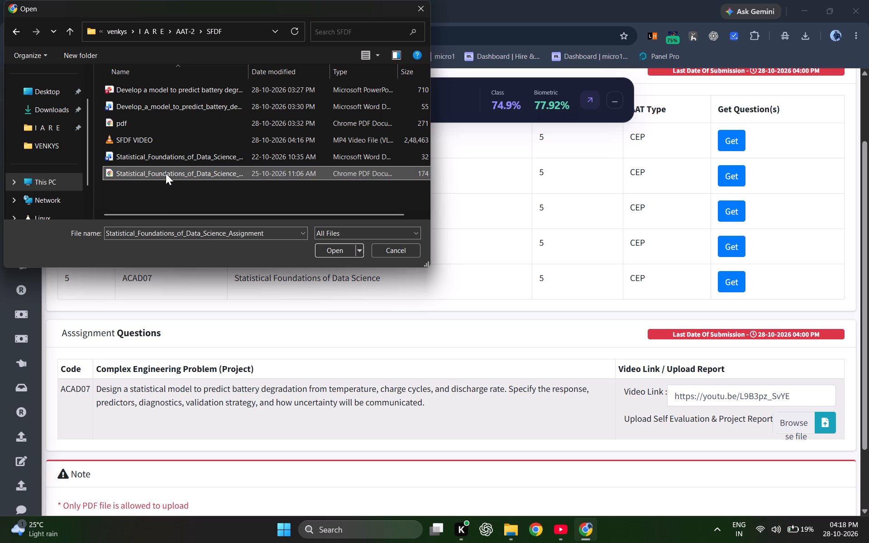
double_click(177, 118)
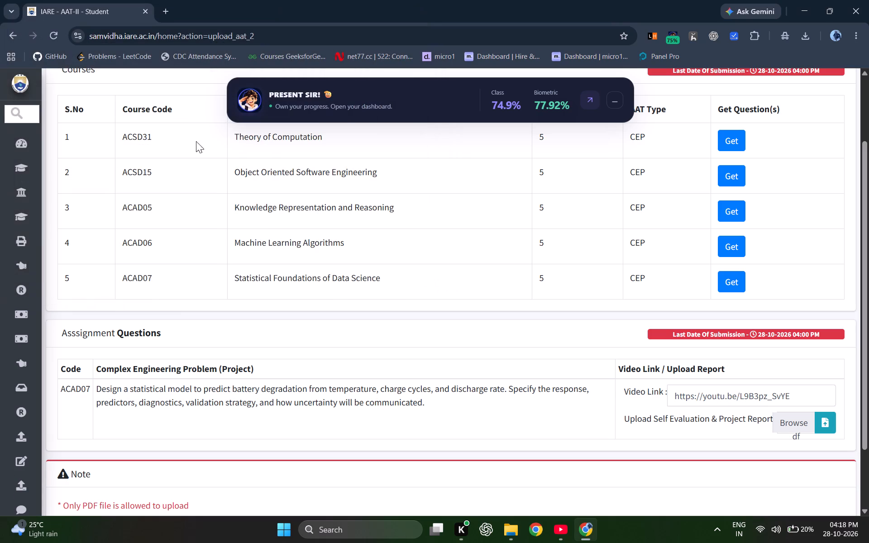
left_click(827, 424)
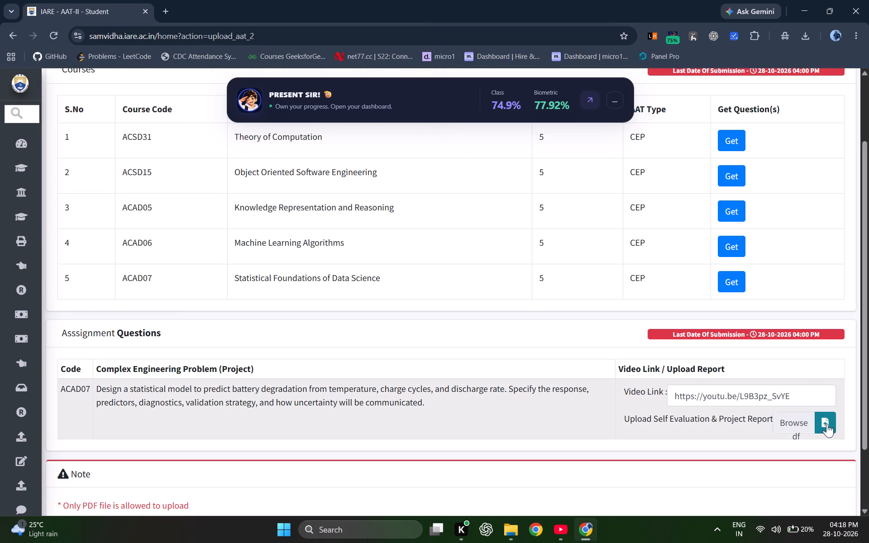
left_click(425, 354)
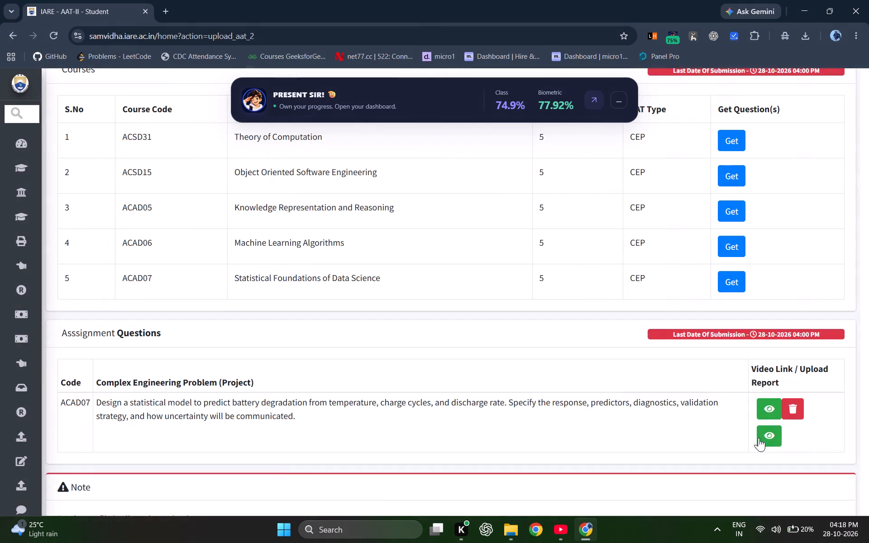
Open the submitted ACAD07 report and review its self-assessment form, title page and certificate, then close it.
left_click(770, 440)
scroll(461, 243, "down", 6)
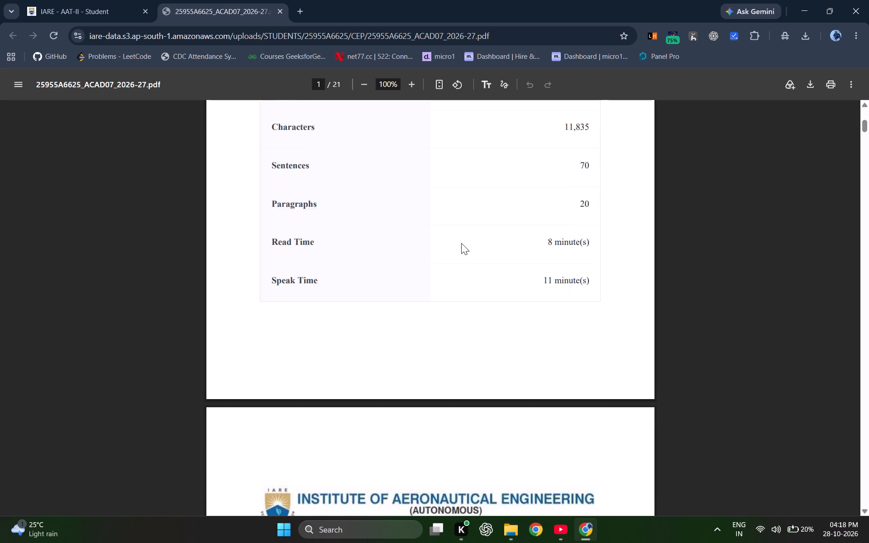
scroll(461, 243, "down", 7)
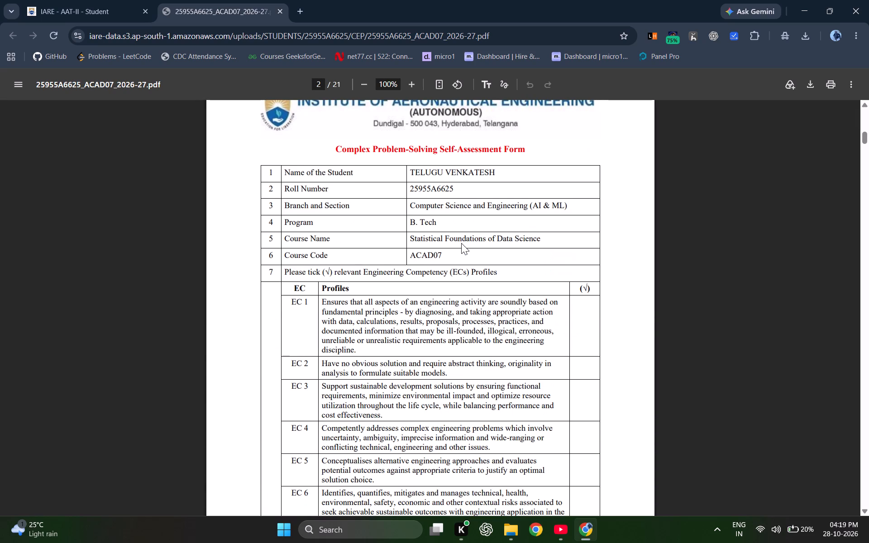
scroll(461, 243, "down", 20)
scroll(461, 243, "down", 14)
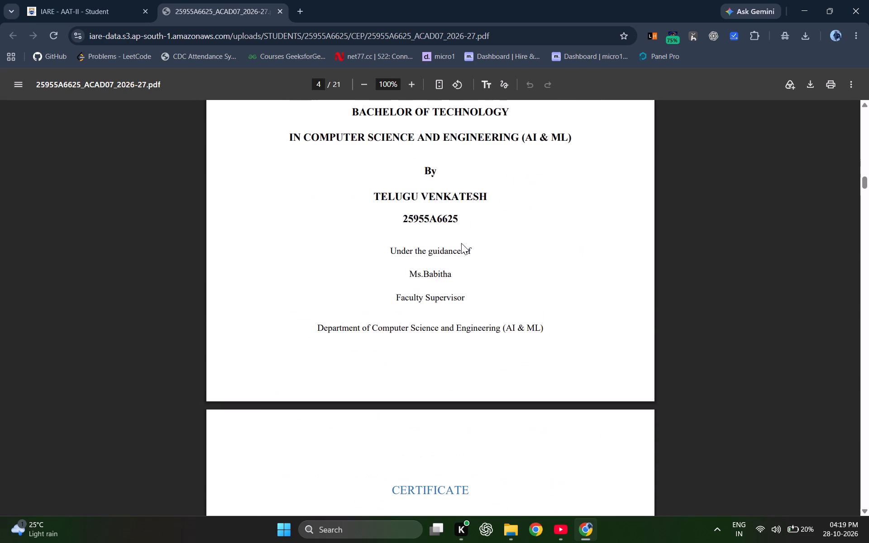
scroll(461, 243, "up", 5)
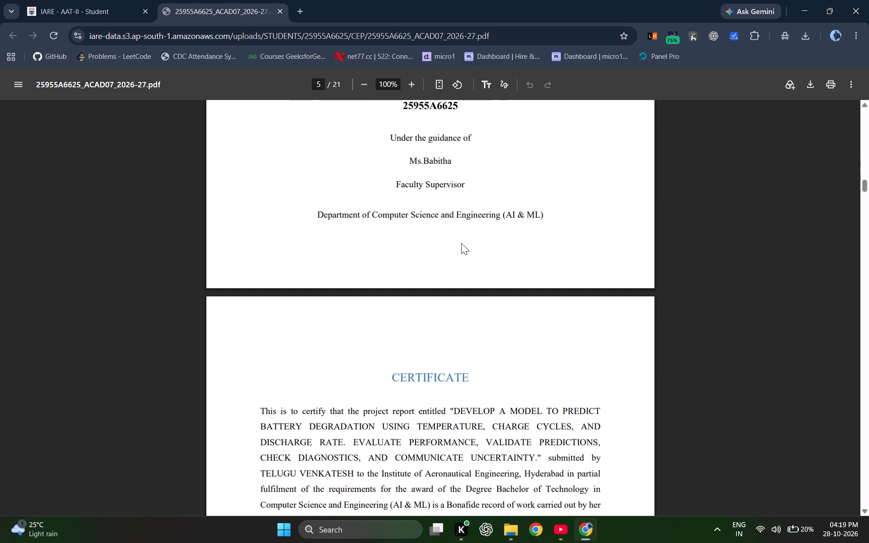
scroll(461, 243, "down", 8)
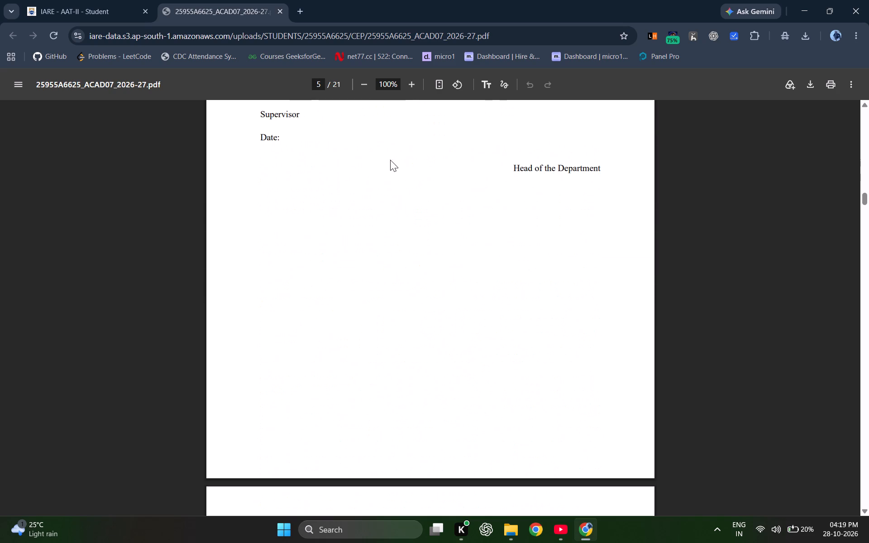
left_click(282, 11)
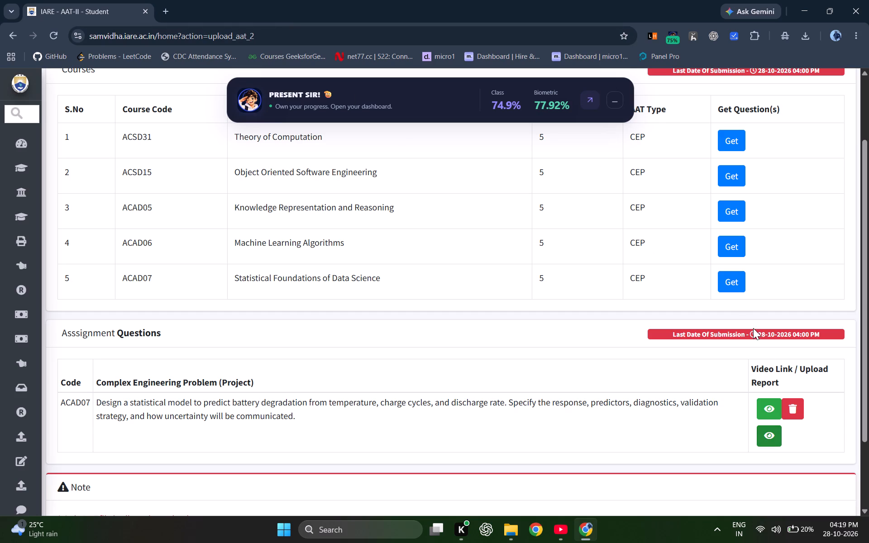
Open the submitted video link to check that it plays the right video, then close it.
left_click(769, 409)
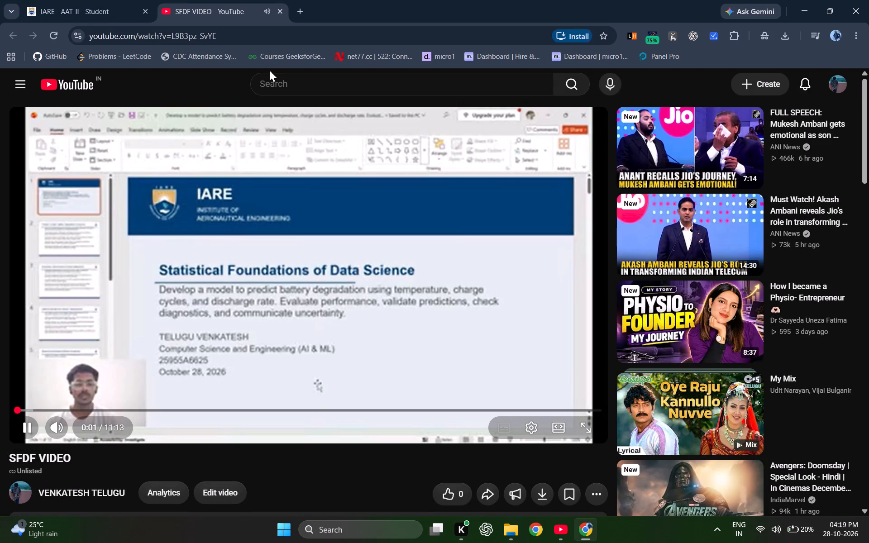
left_click(279, 15)
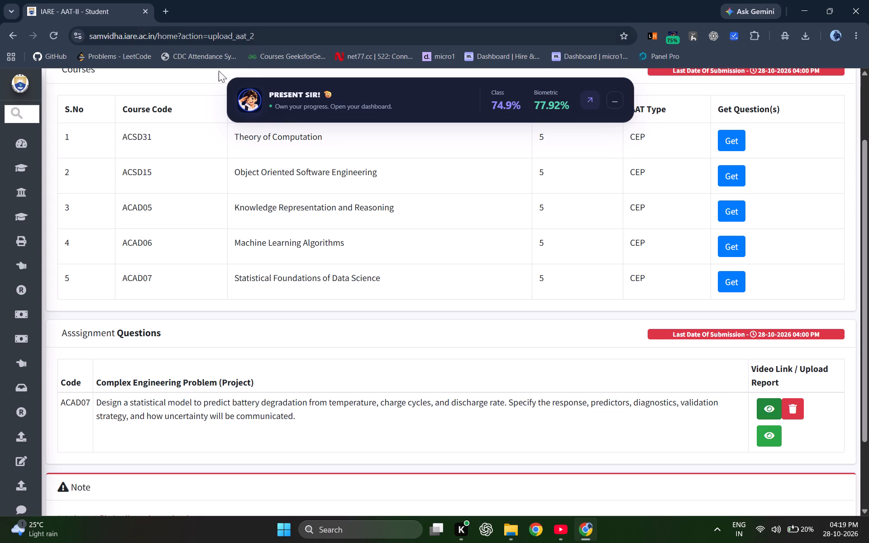
Open the Continuous Internal Assessment (CIA) marks page from the student portal's Examinations section.
scroll(434, 396, "down", 4)
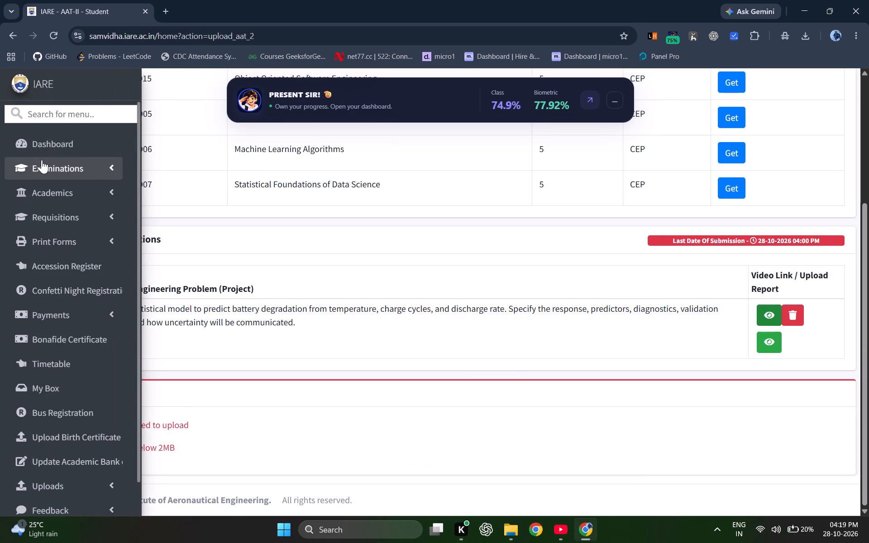
left_click(63, 143)
left_click(73, 172)
left_click(72, 191)
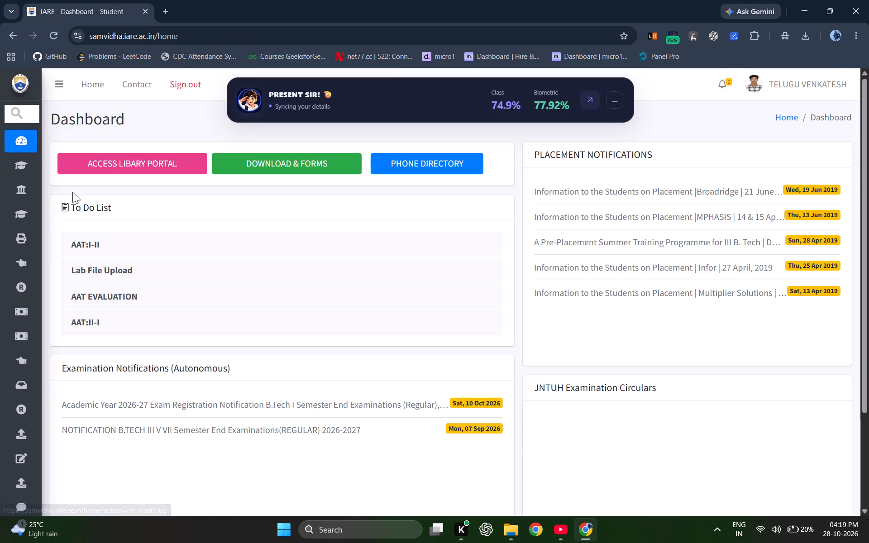
left_click(29, 166)
left_click(67, 194)
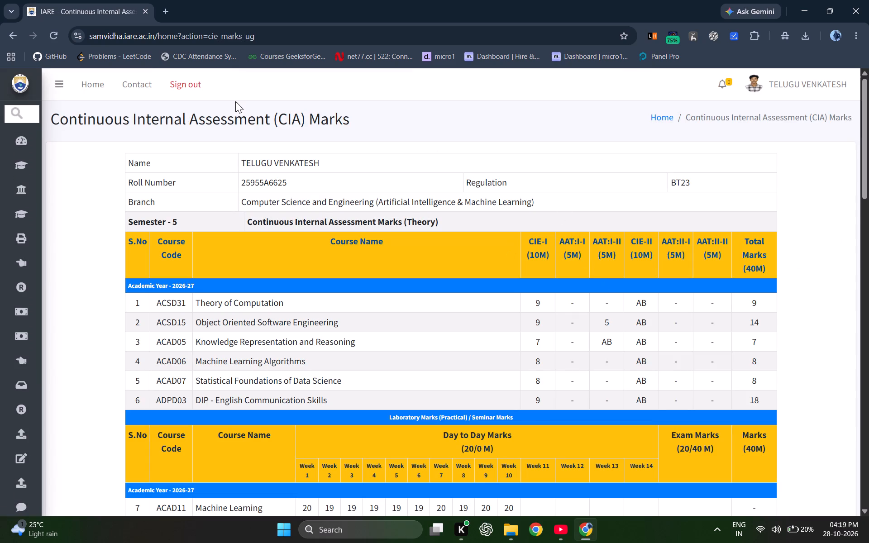
Open the full PRESENT SIR! dashboard and examine the period-wise class attendance records.
left_click(677, 31)
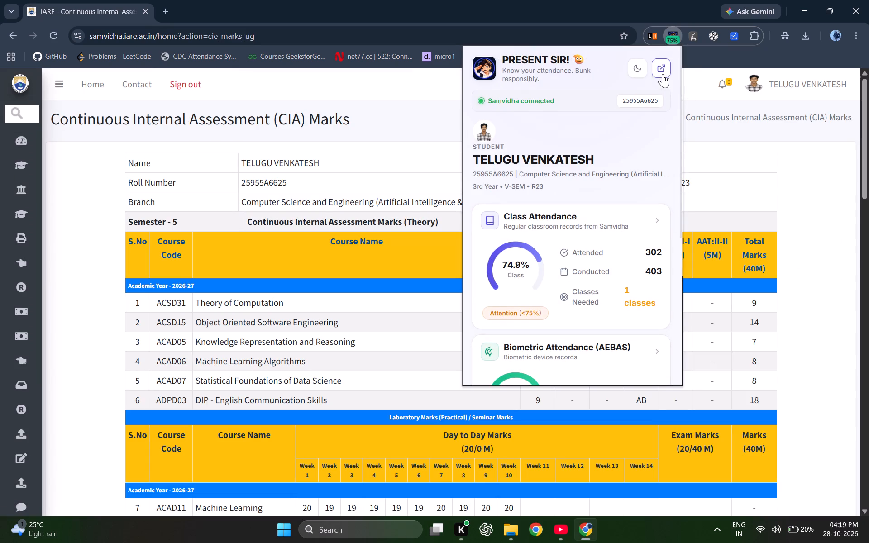
left_click(663, 72)
scroll(381, 315, "down", 3)
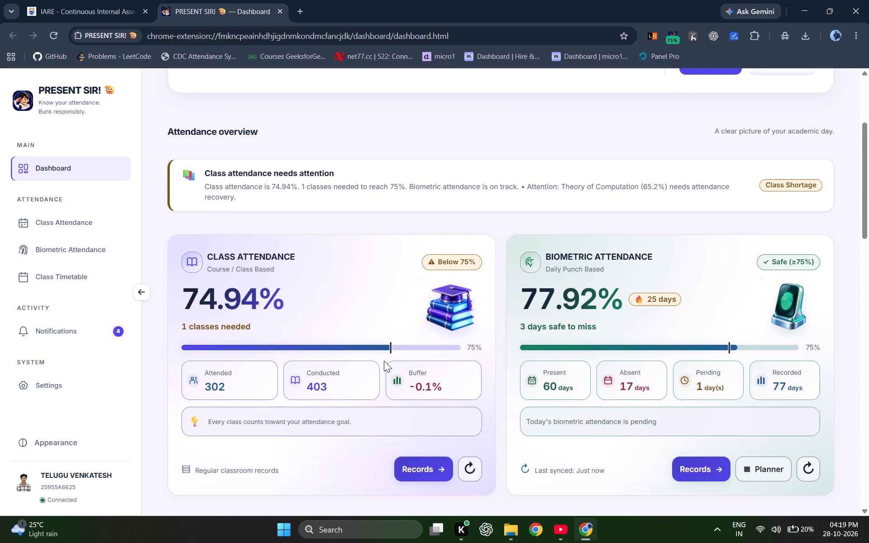
left_click(418, 476)
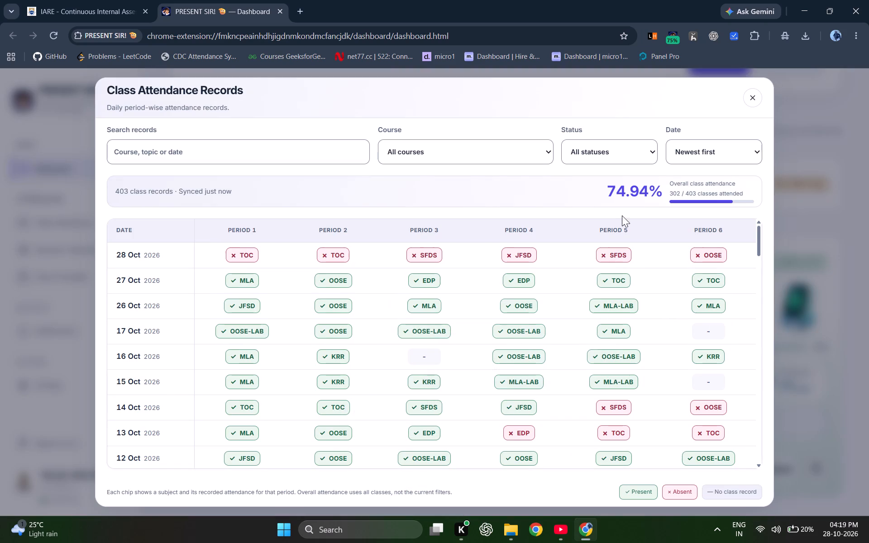
left_click(751, 100)
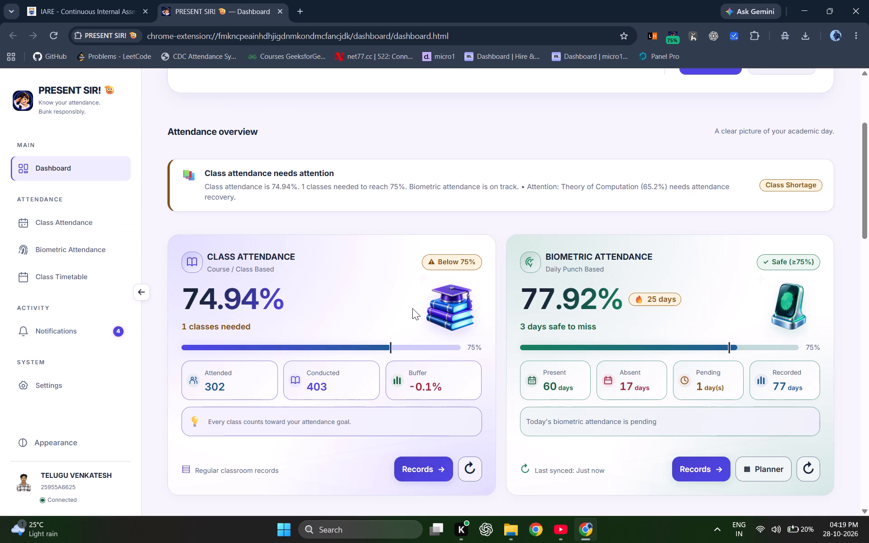
left_click(426, 479)
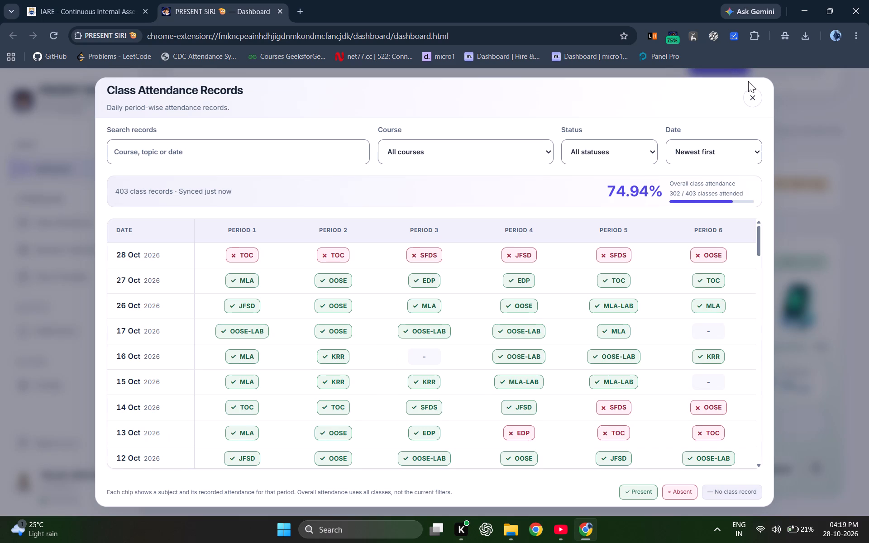
left_click(751, 90)
Examine the biometric attendance records, then close the attendance dashboard.
scroll(419, 281, "down", 3)
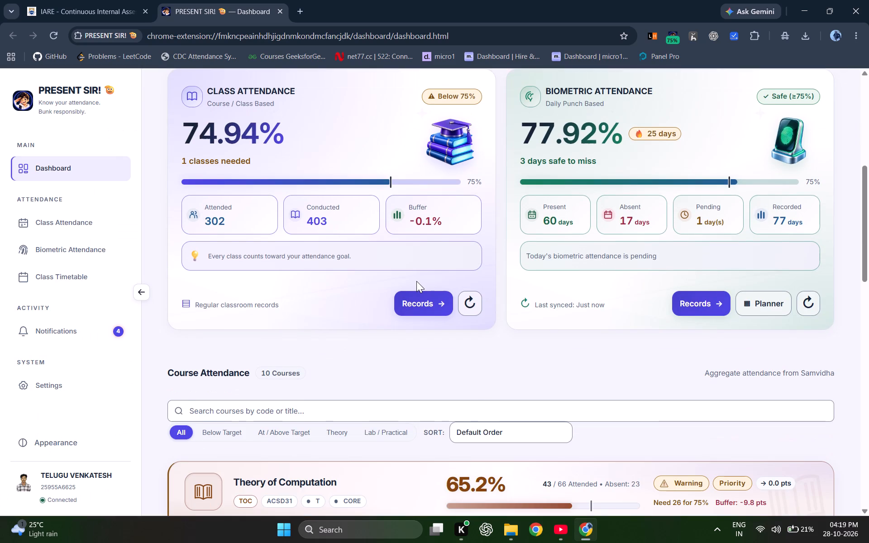
left_click(694, 296)
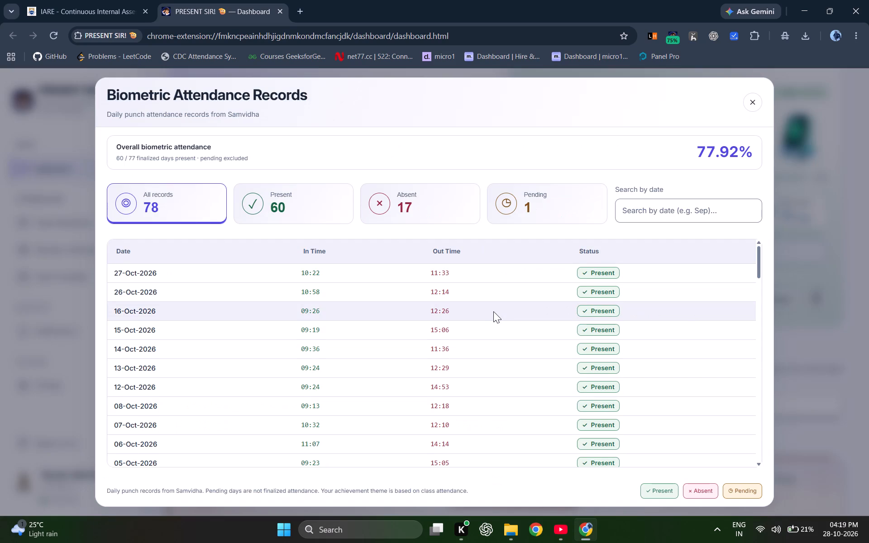